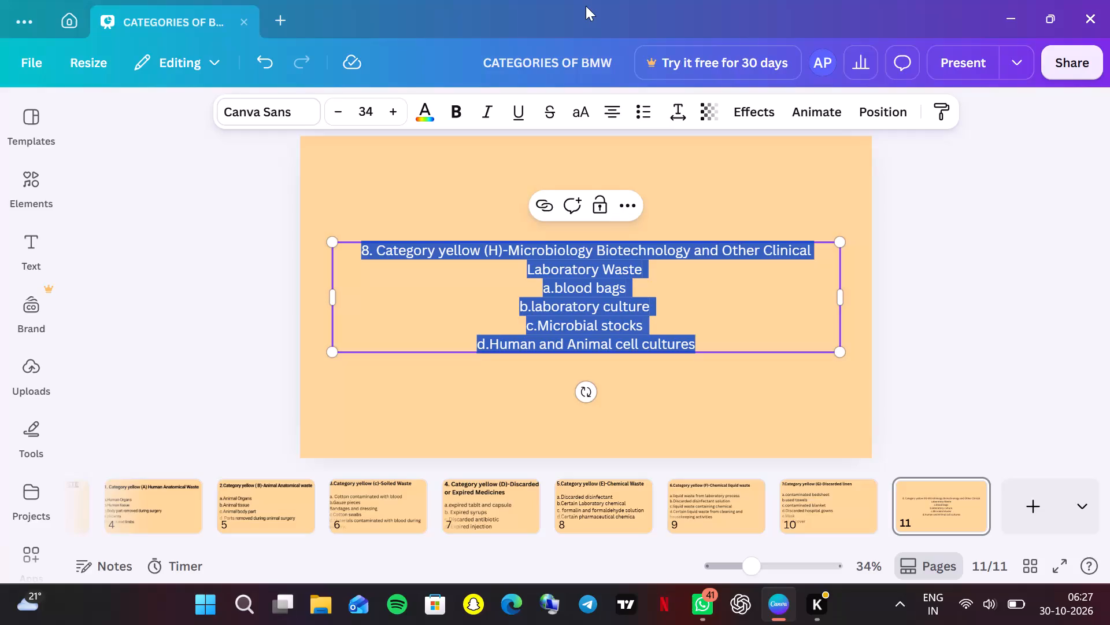
Left-align the Category yellow (H) text on page 11, make it bold and set its font size to 51.
left_click(613, 111)
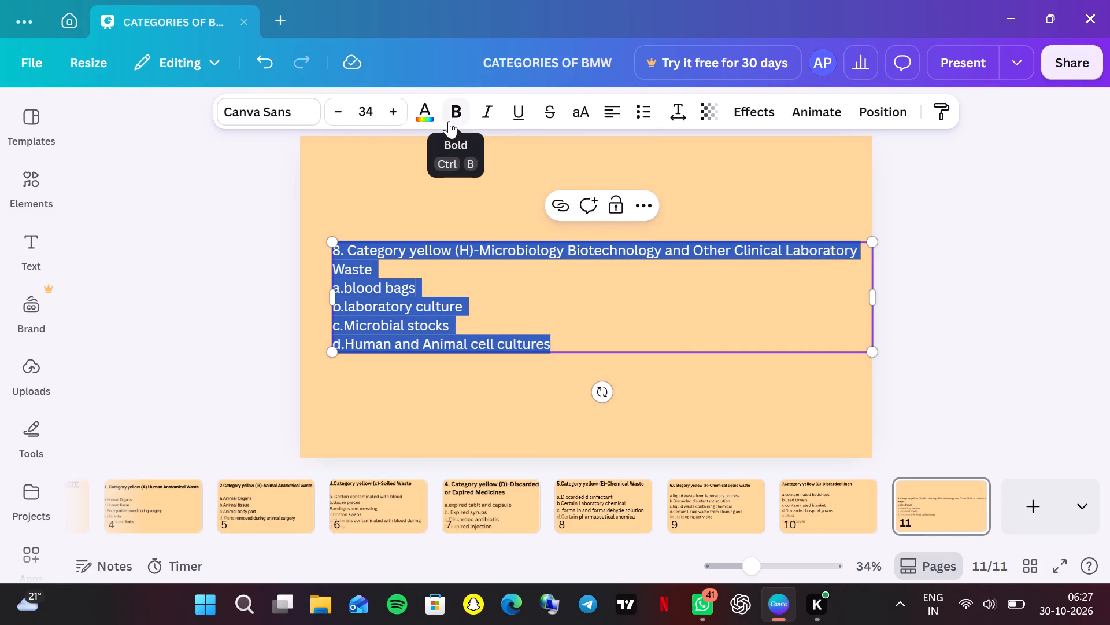
left_click(449, 121)
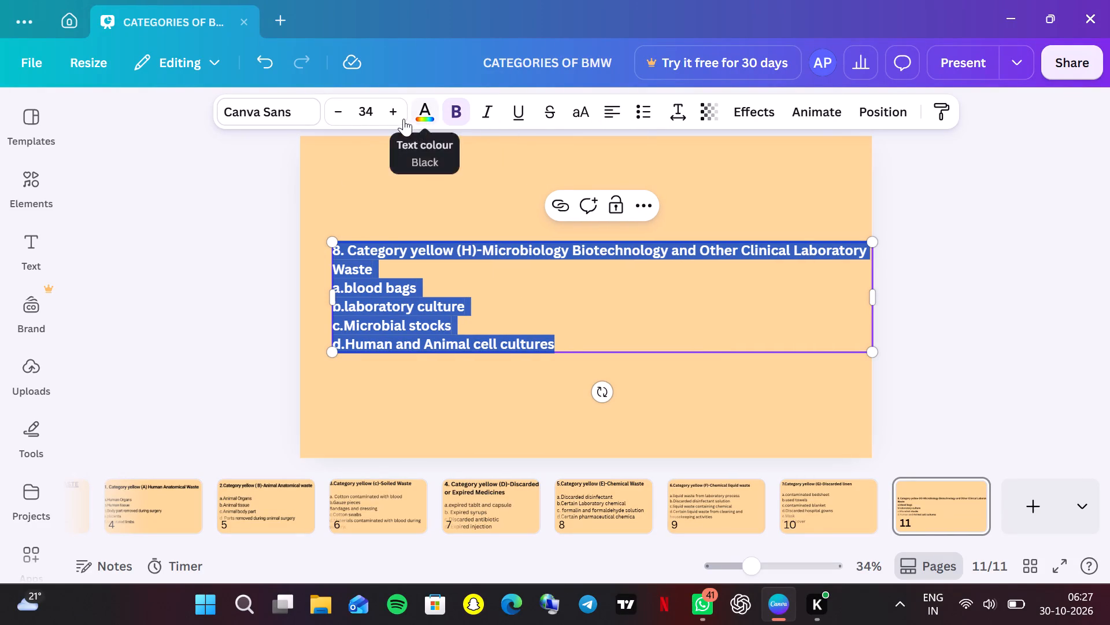
triple_click(400, 118)
triple_click(400, 118)
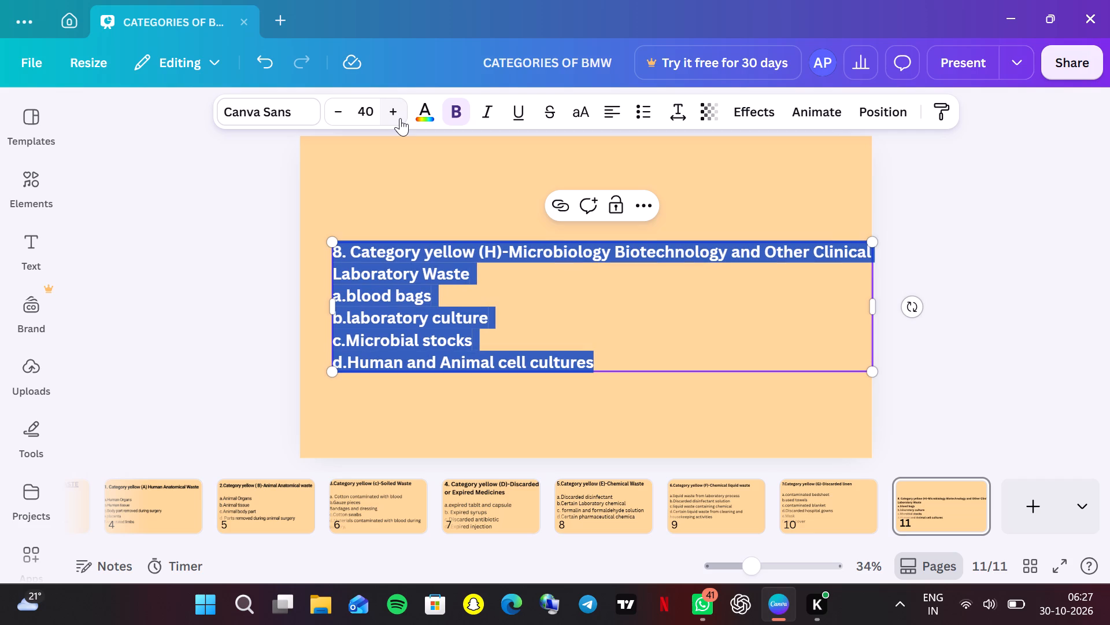
left_click(400, 118)
triple_click(400, 118)
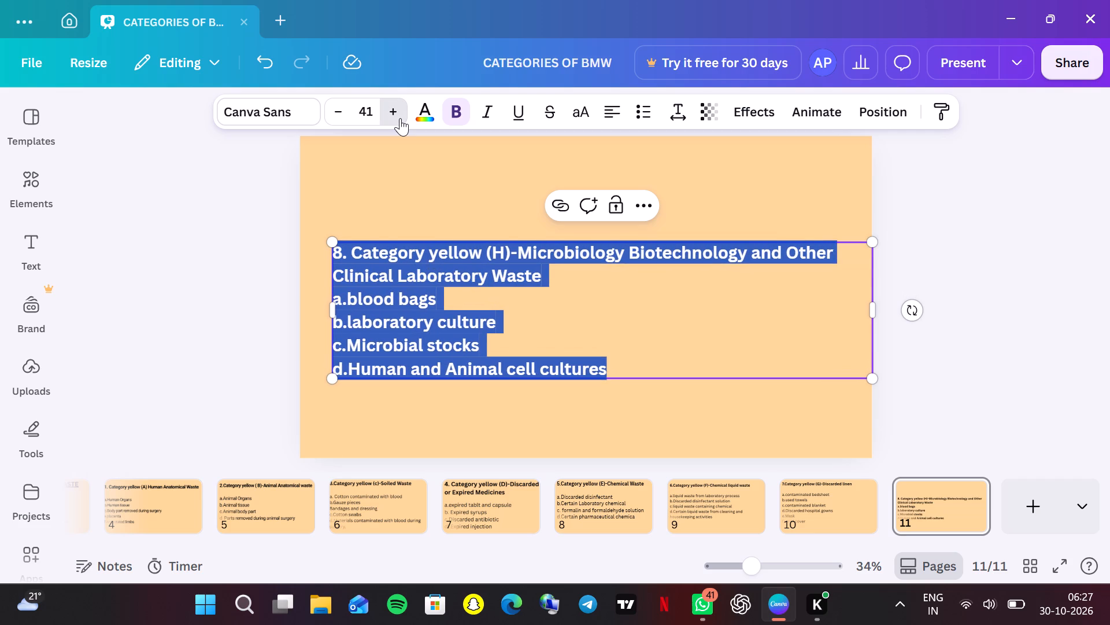
left_click(400, 118)
double_click(400, 118)
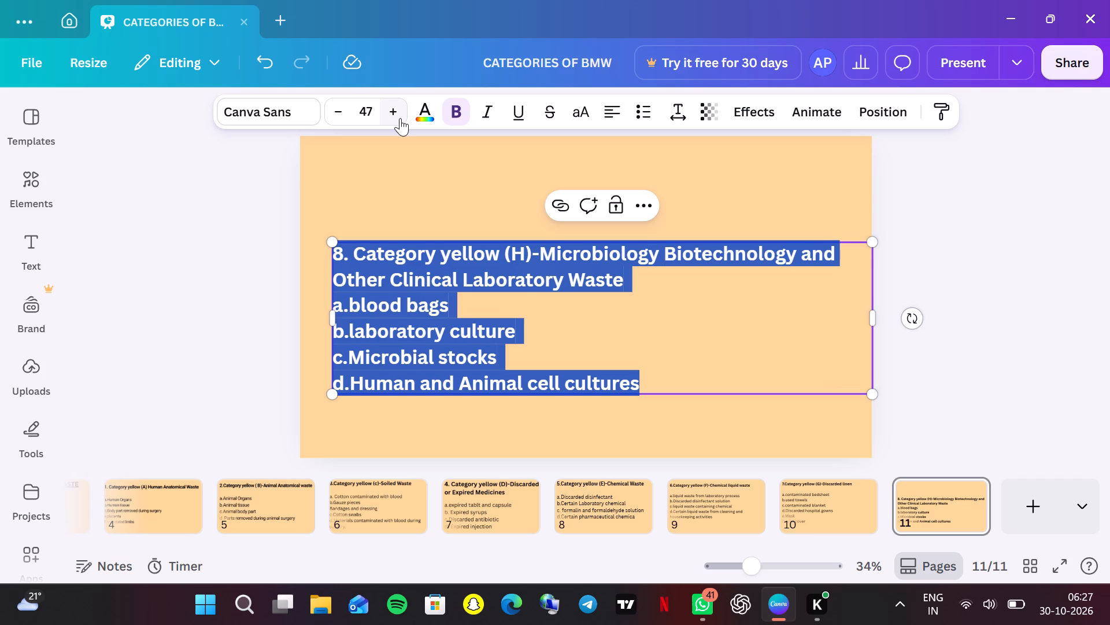
triple_click(400, 118)
left_click(400, 118)
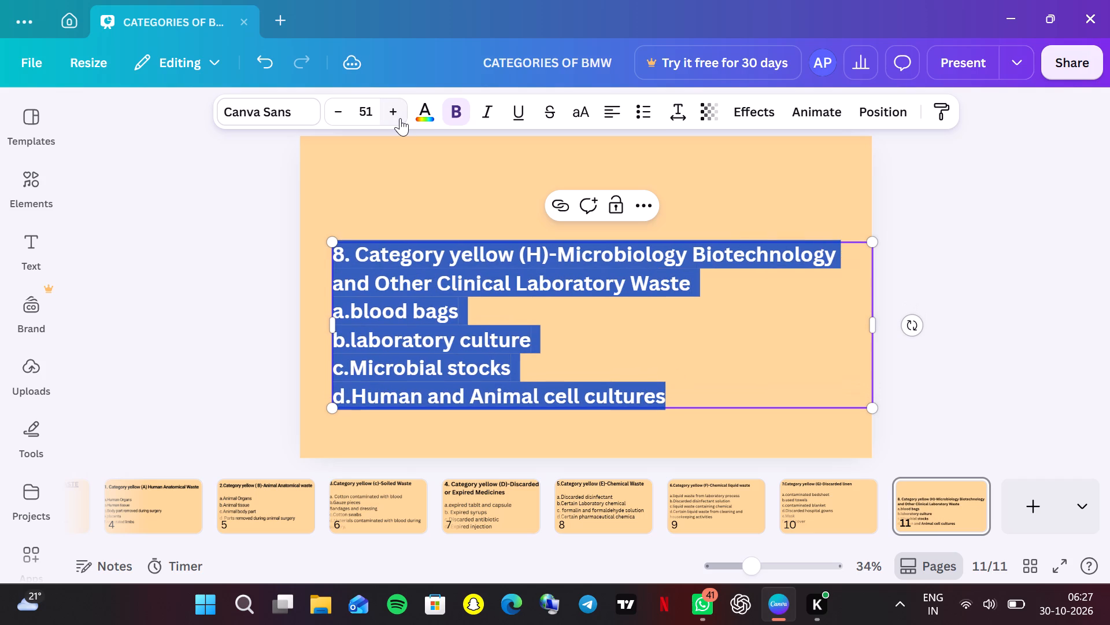
Move the text block to the slide's top-left corner and insert a blank line between the heading and item a.
left_click(198, 258)
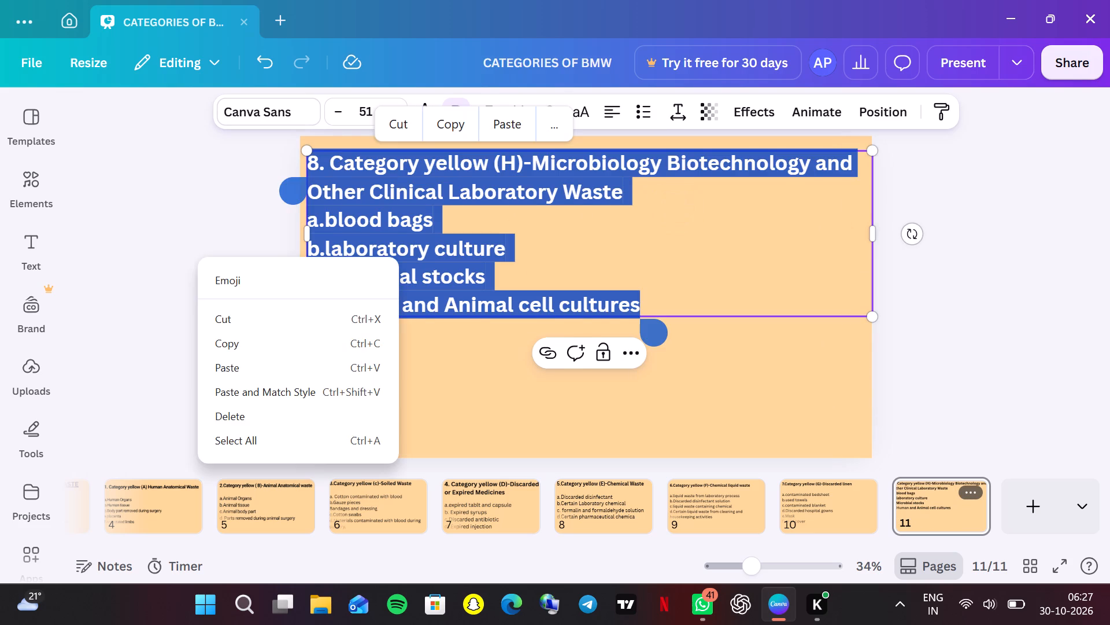
key("Return")
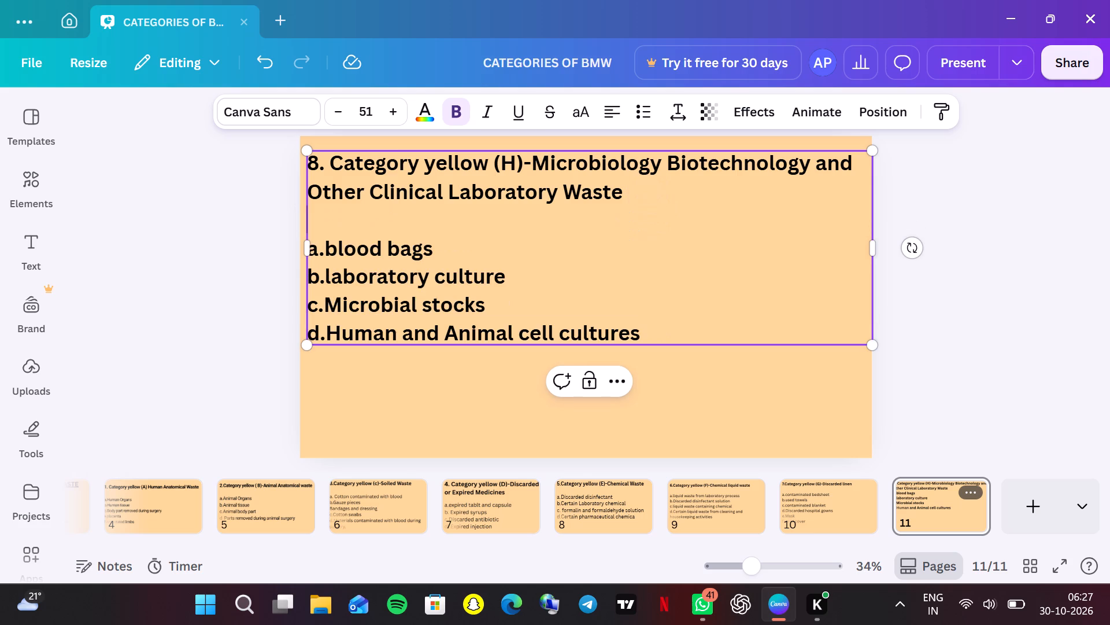
left_click(189, 286)
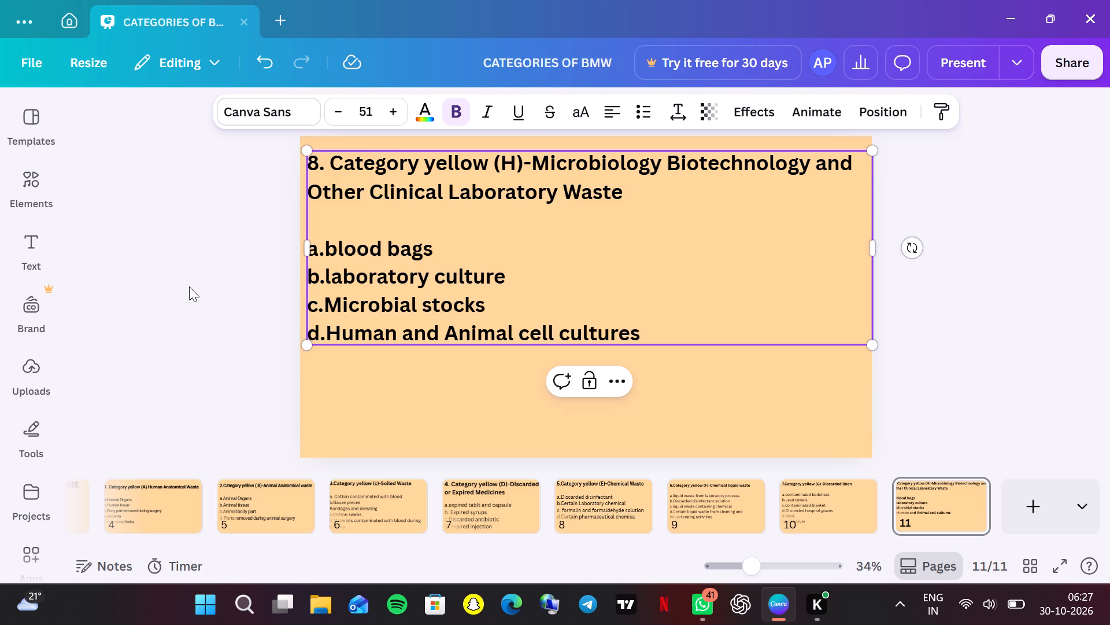
Remove bold from list items a to d below the heading, from blood bags to Human and Animal cell cultures.
left_click(309, 248)
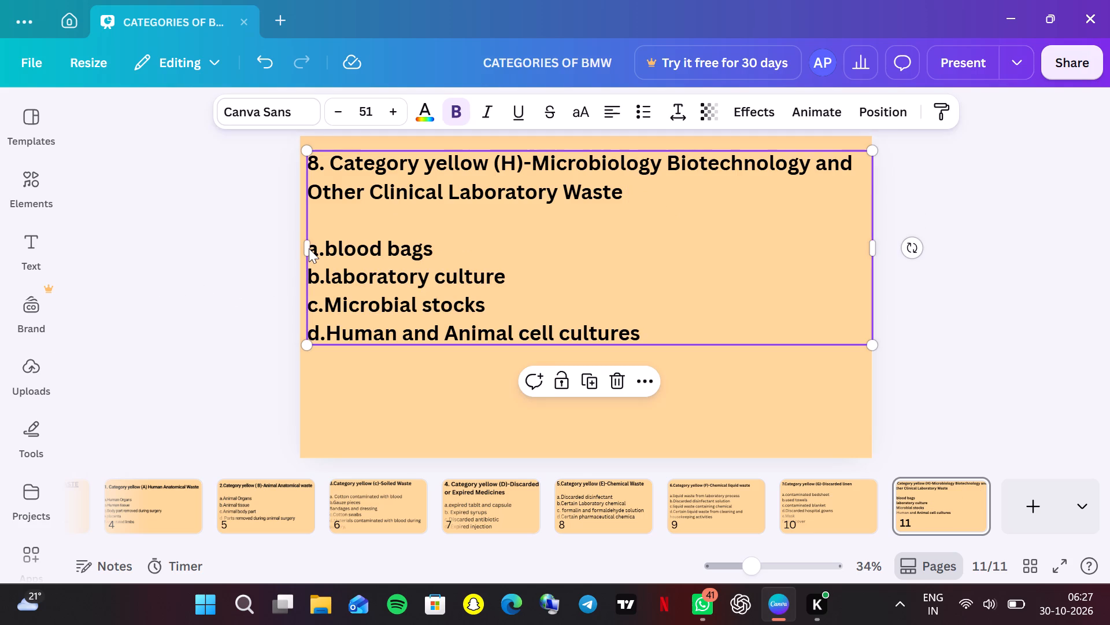
left_click(309, 248)
left_click_drag(309, 248, 552, 334)
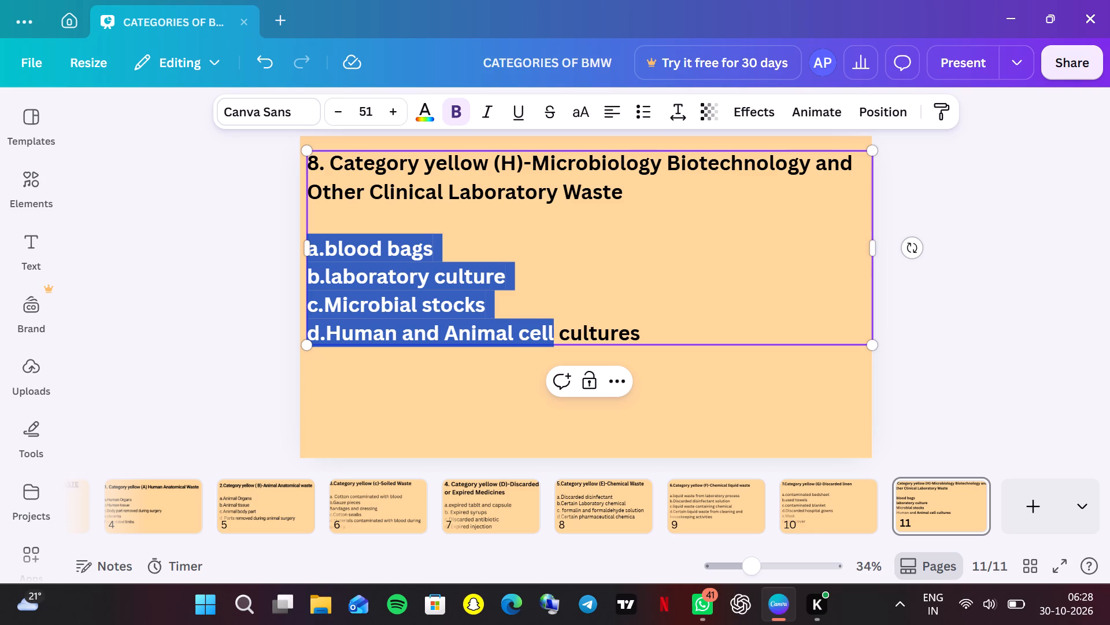
left_click_drag(552, 334, 694, 335)
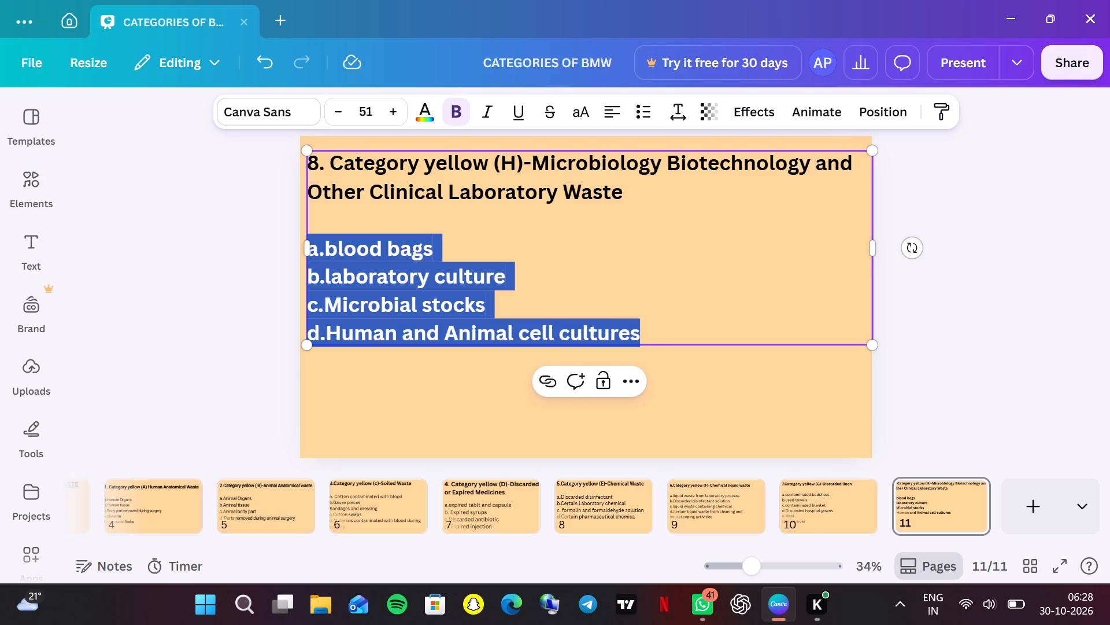
left_click(459, 117)
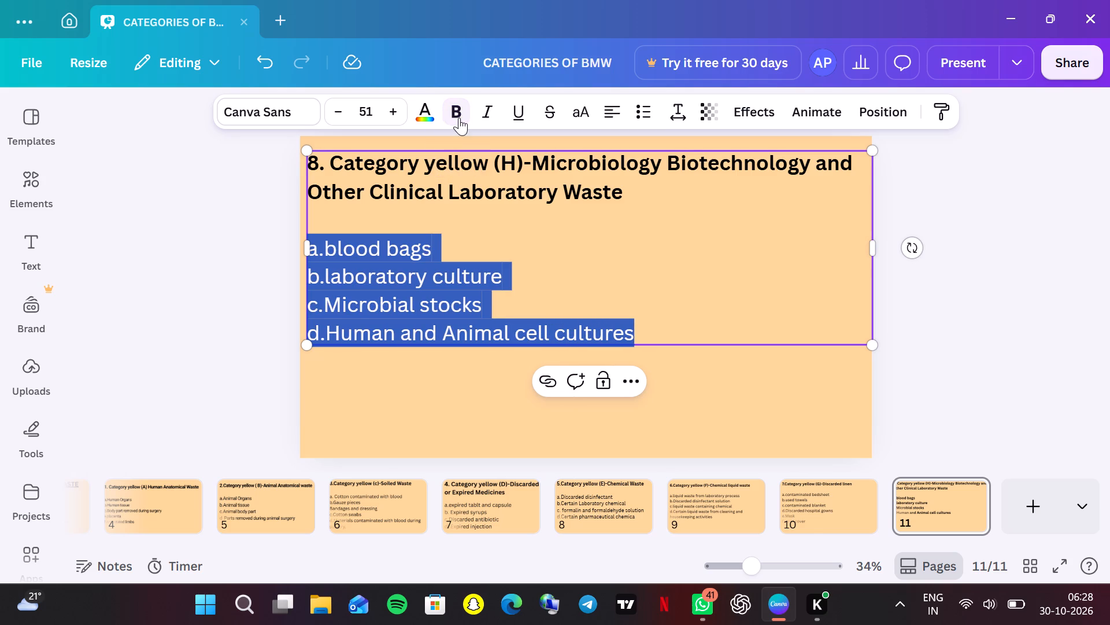
left_click(190, 282)
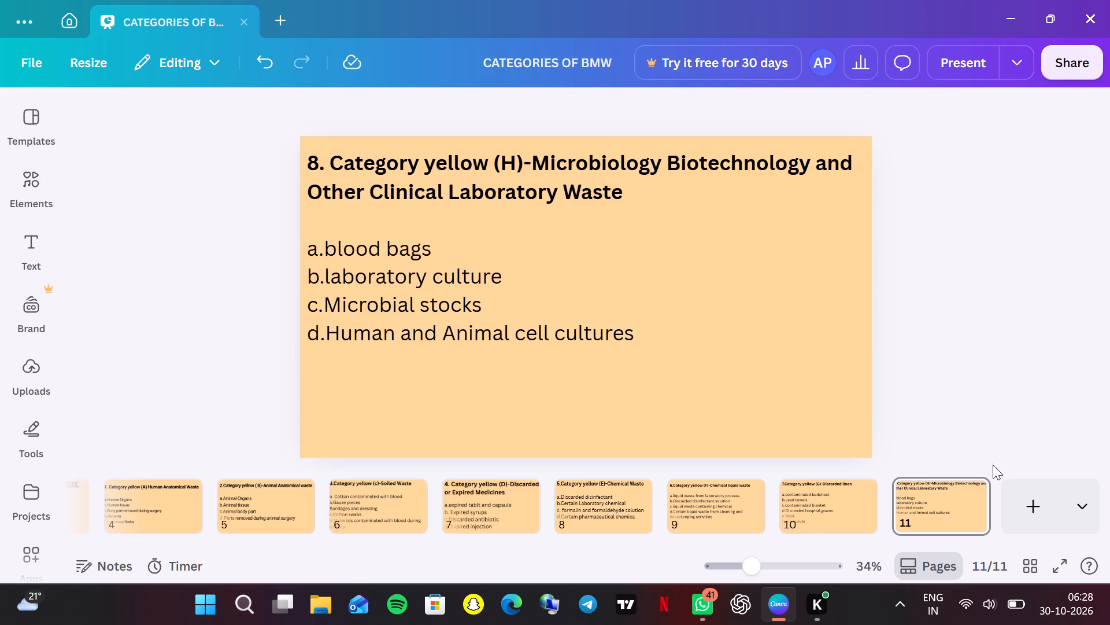
Add a new blank page after page 11.
left_click(1022, 500)
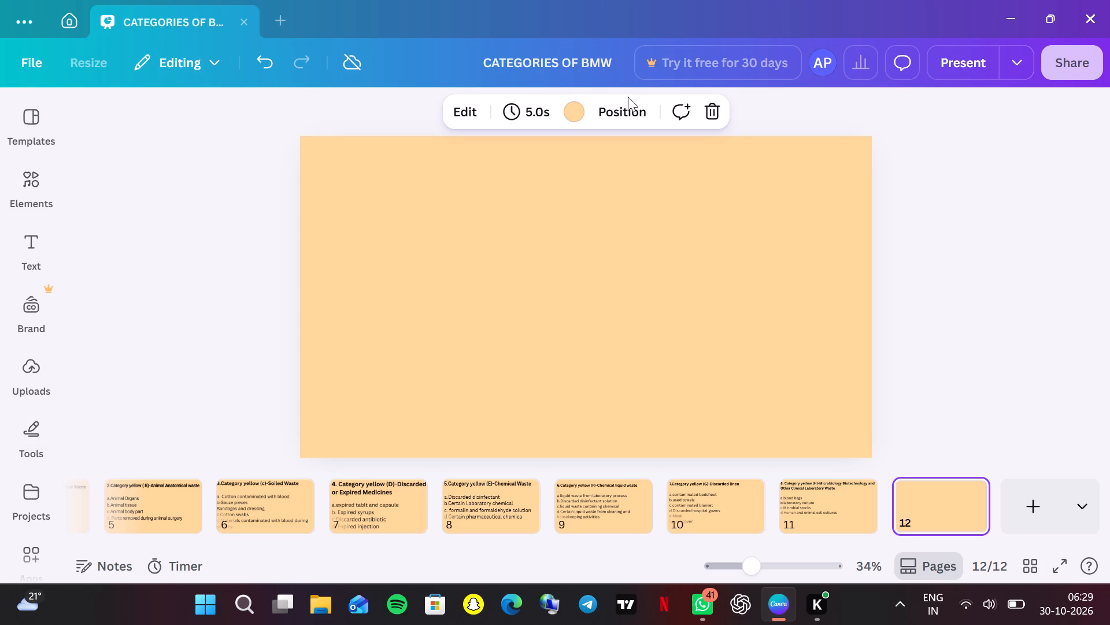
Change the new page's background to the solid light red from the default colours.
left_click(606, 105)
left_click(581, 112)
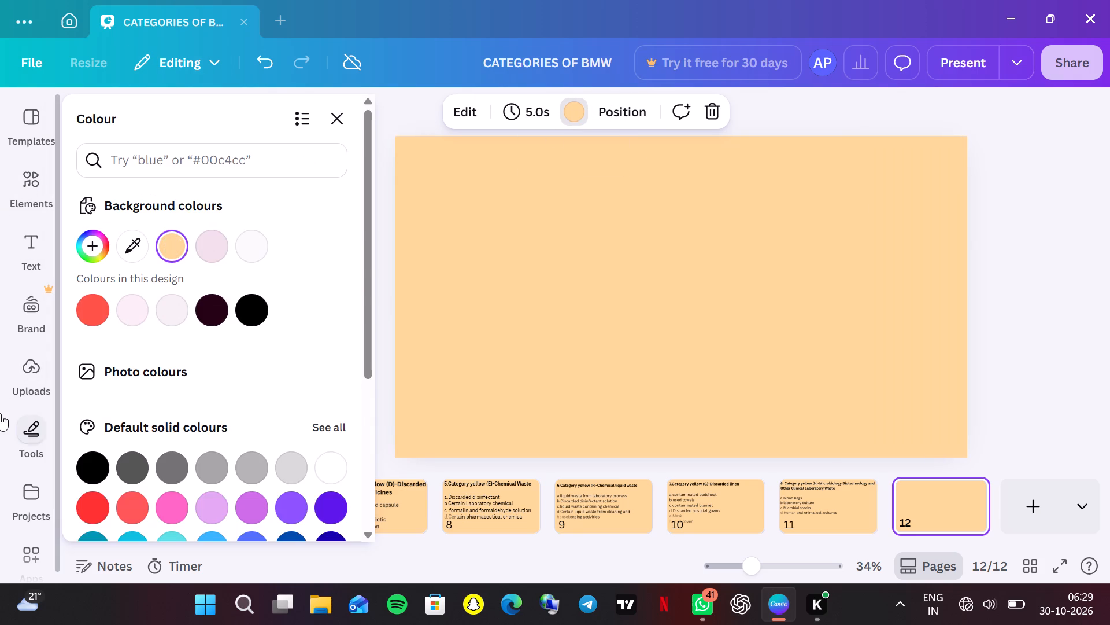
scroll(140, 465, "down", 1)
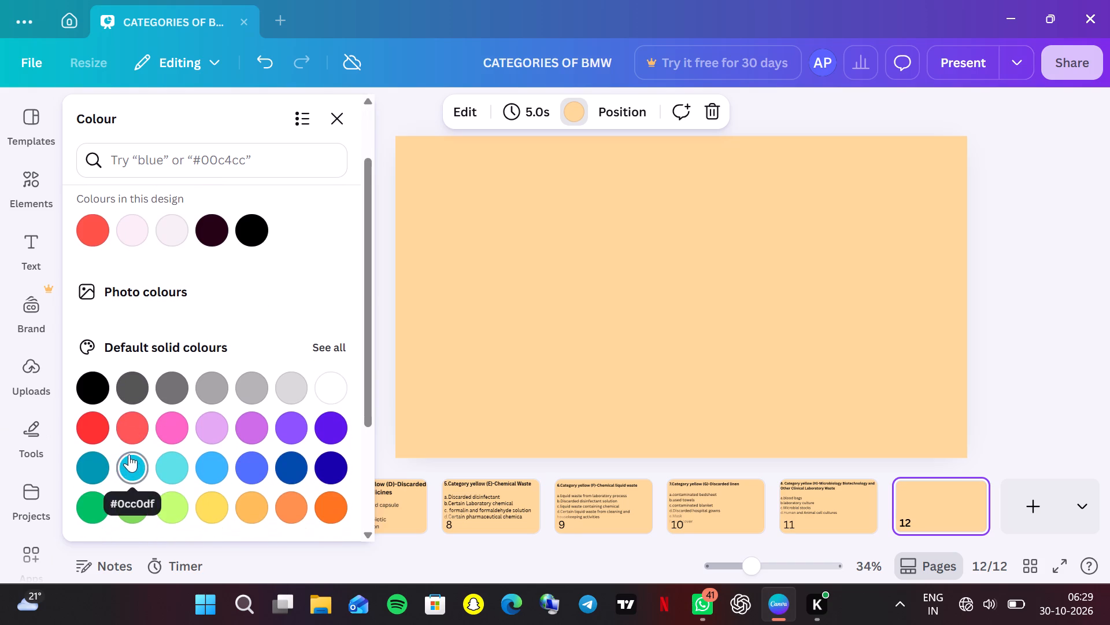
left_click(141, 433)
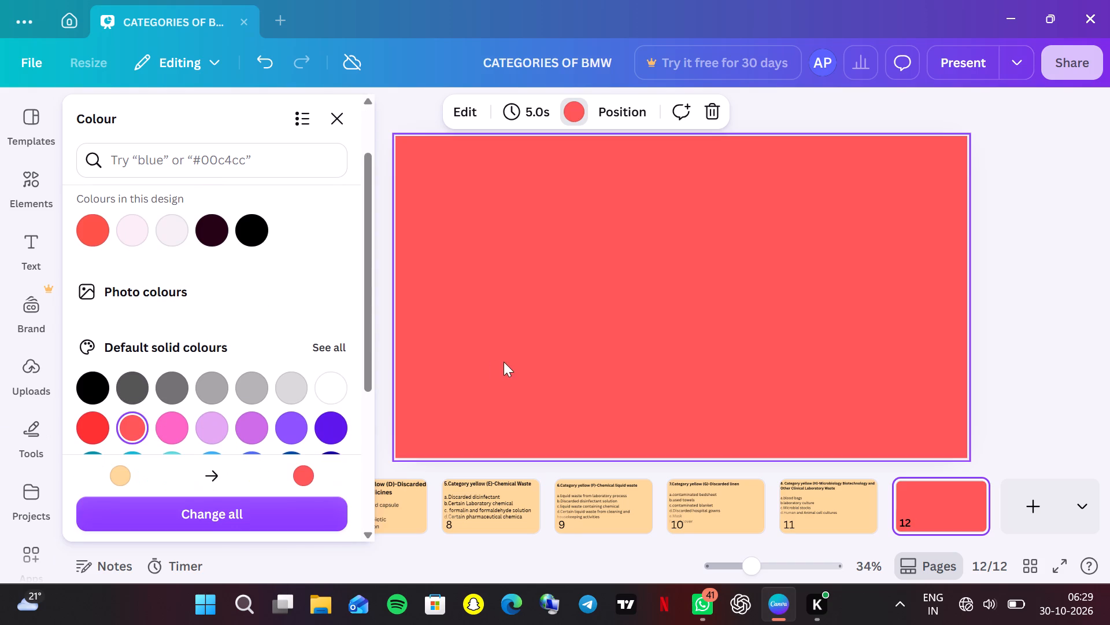
Set page 12's background to the default red-to-orange linear gradient.
scroll(284, 396, "down", 2)
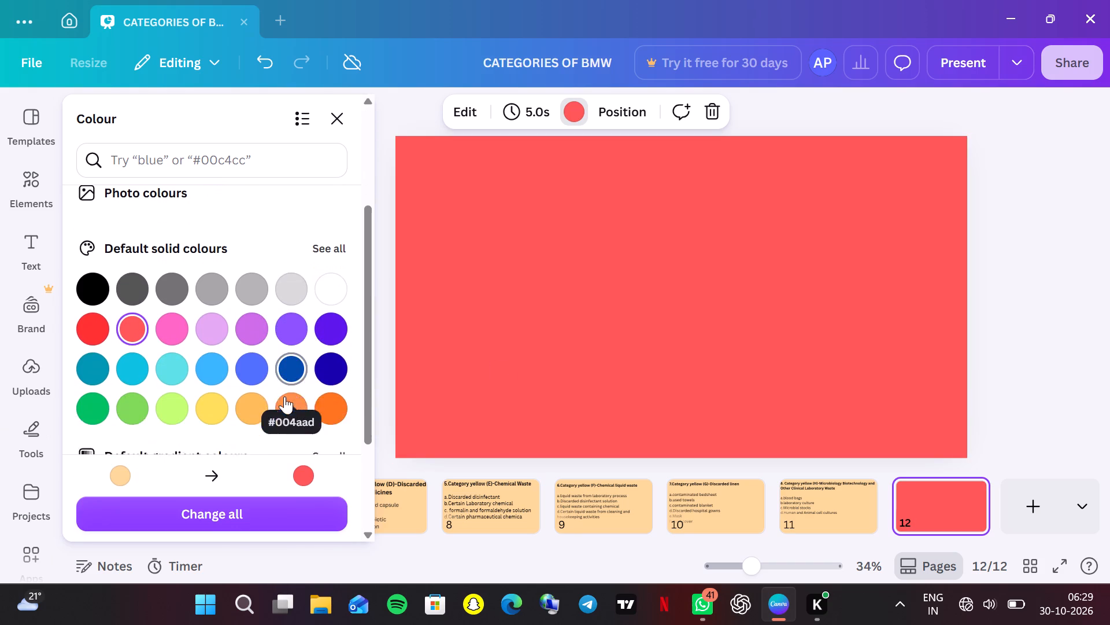
scroll(284, 396, "down", 3)
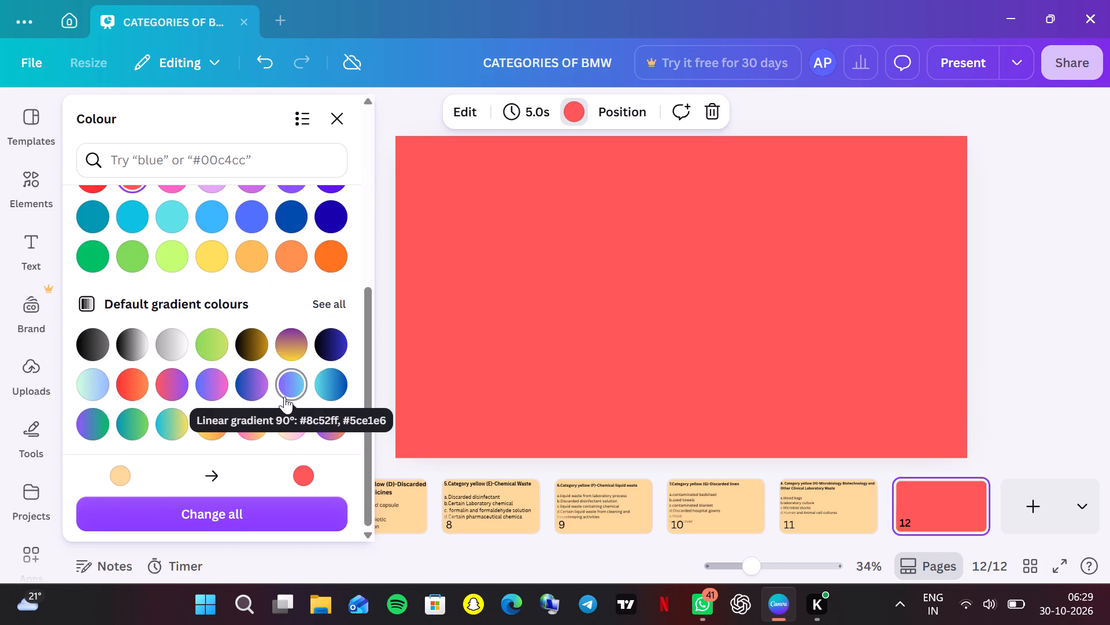
scroll(284, 396, "down", 1)
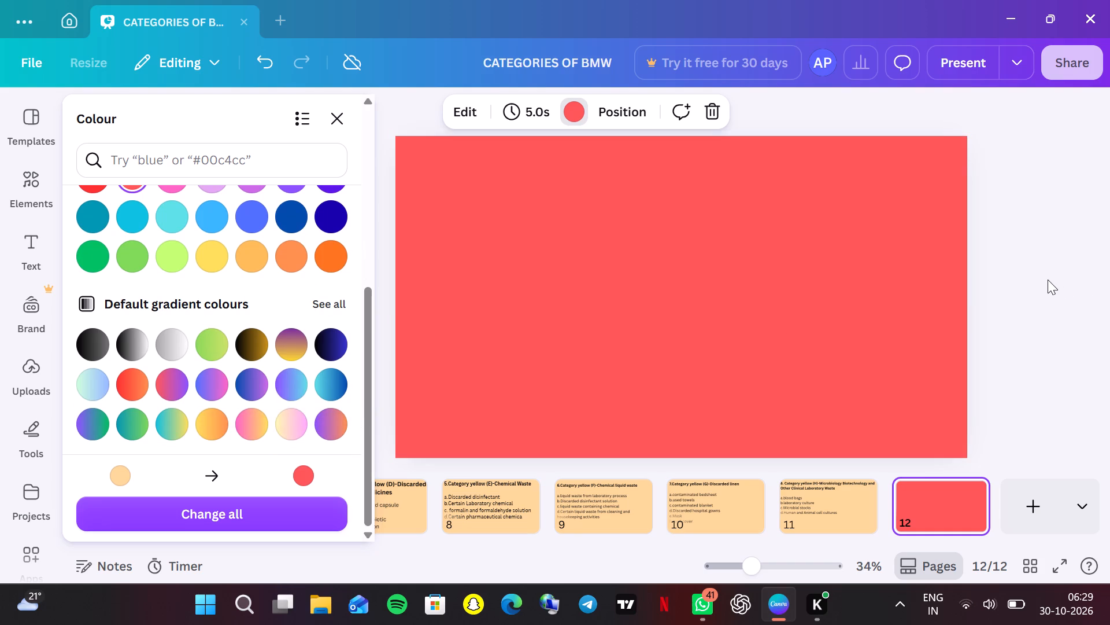
scroll(250, 348, "up", 1)
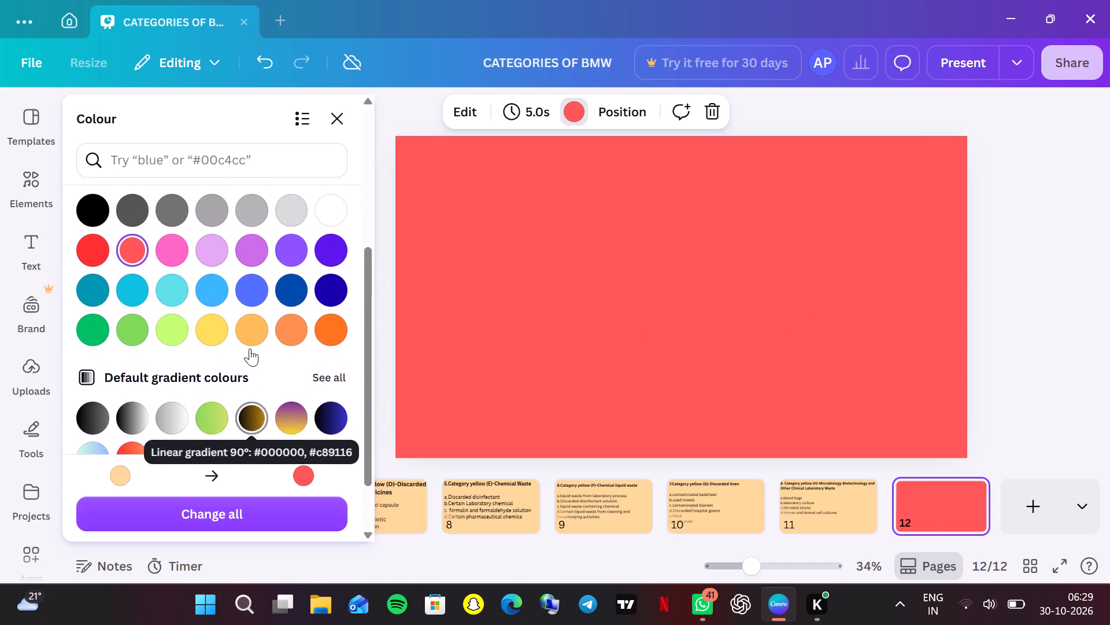
scroll(250, 348, "up", 1)
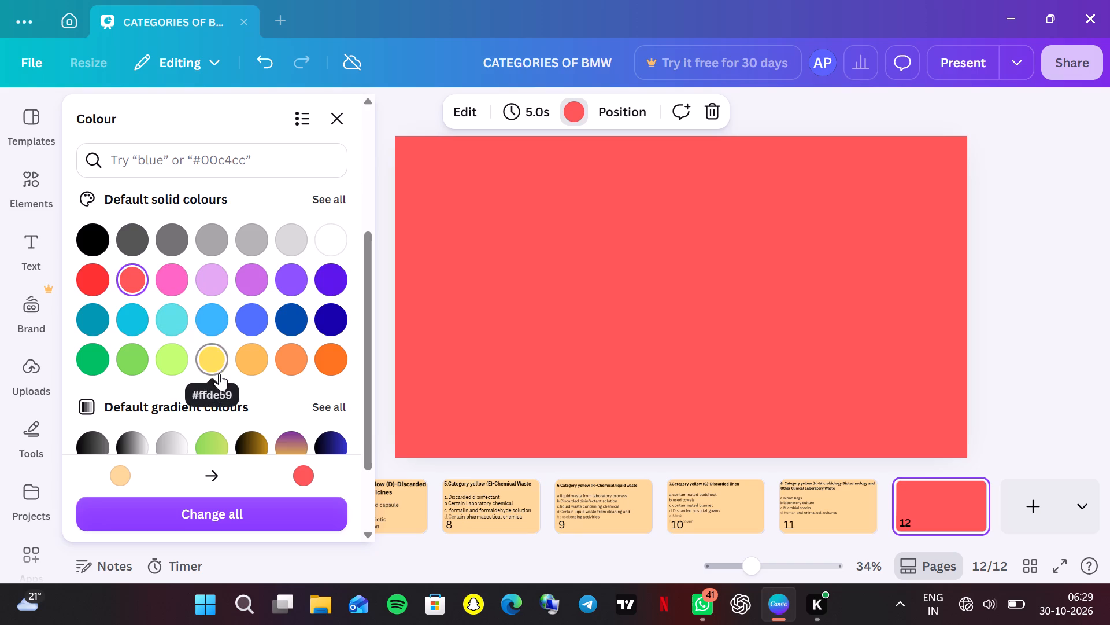
scroll(225, 400, "down", 3)
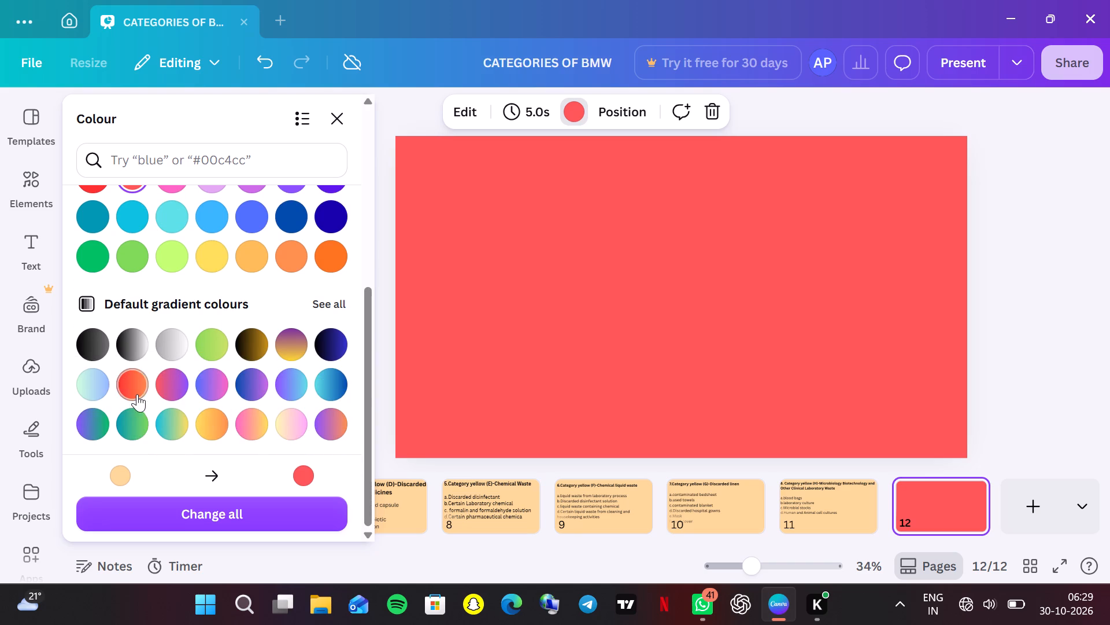
left_click(137, 394)
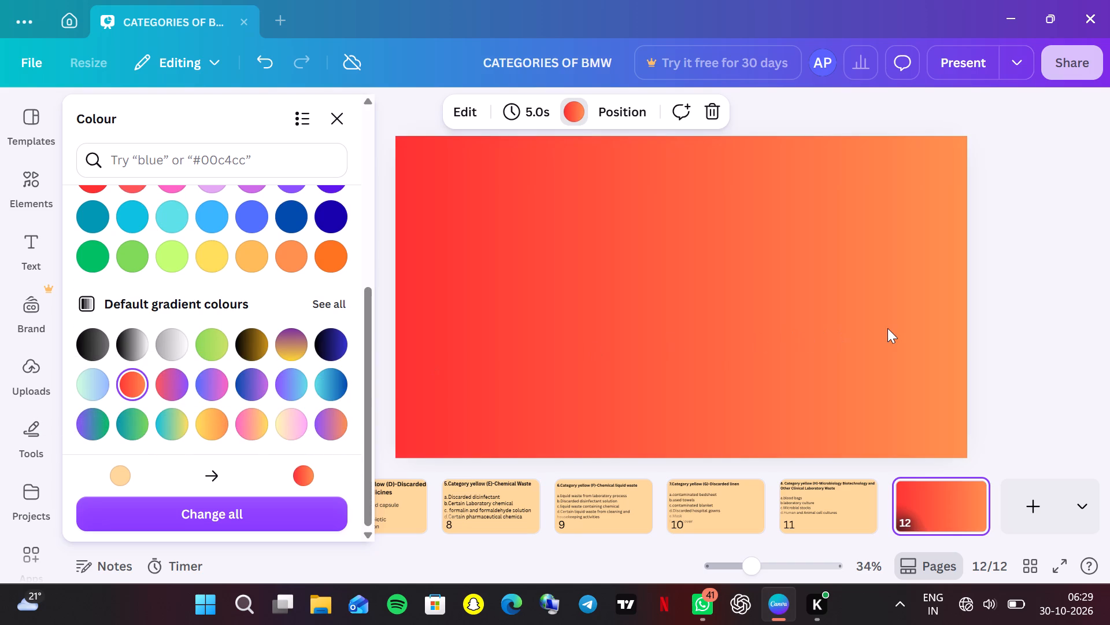
left_click(1006, 321)
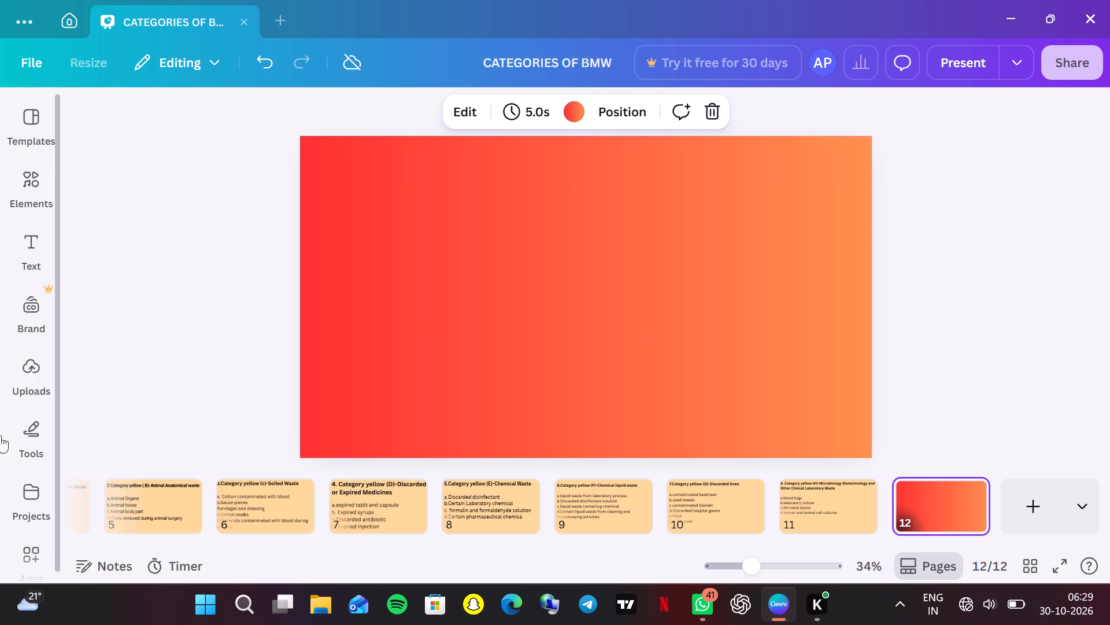
Add a heading on page 12 reading "RED CATEGORY WASTE".
double_click(34, 243)
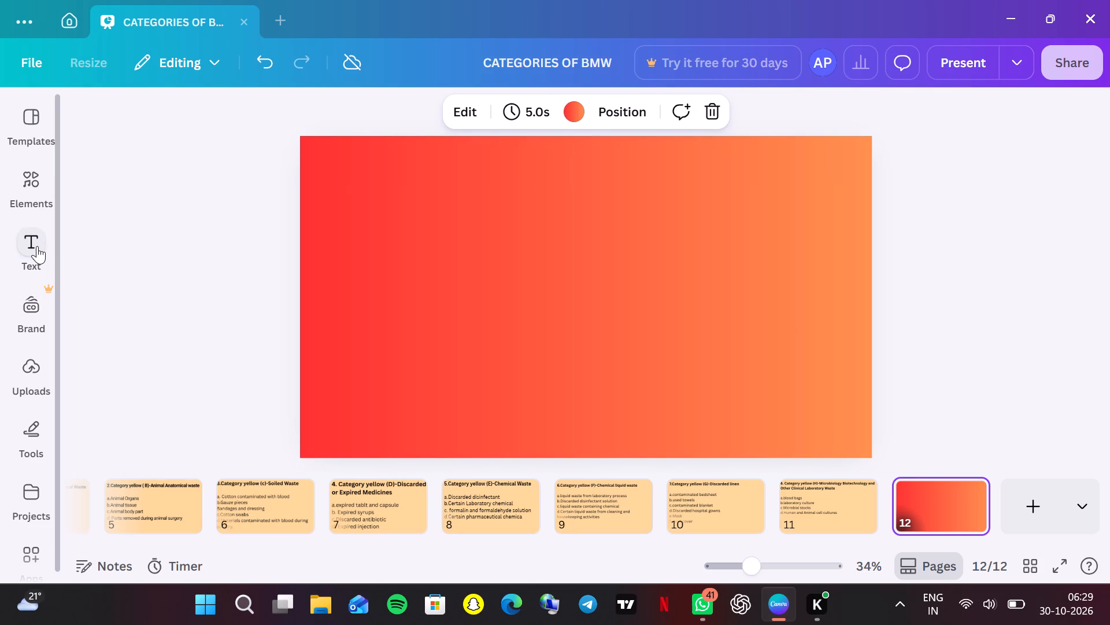
left_click(37, 246)
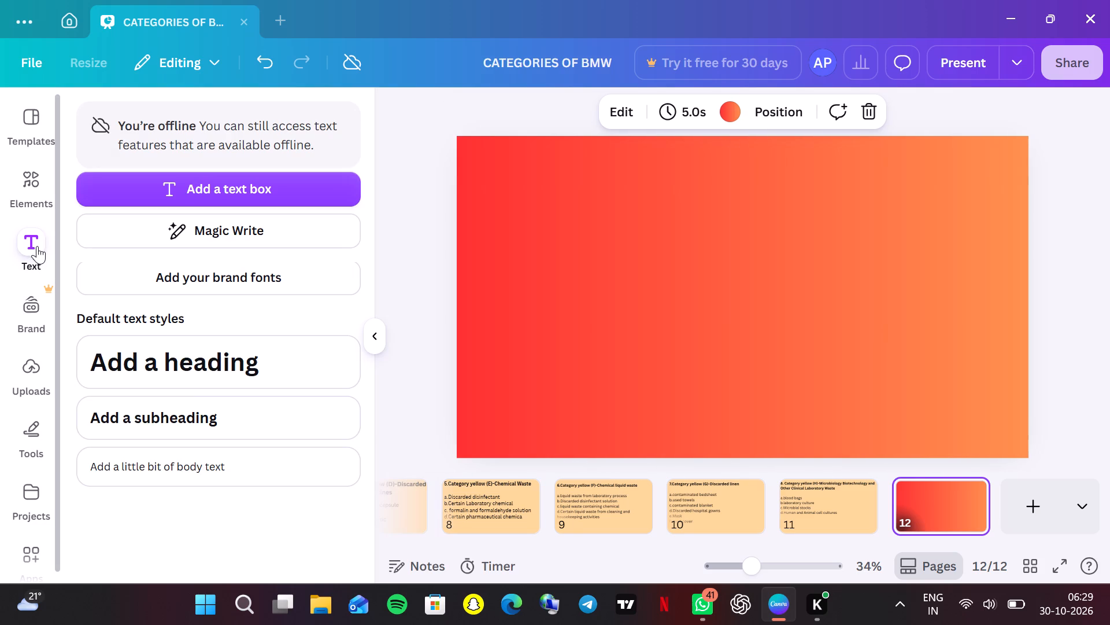
left_click(188, 391)
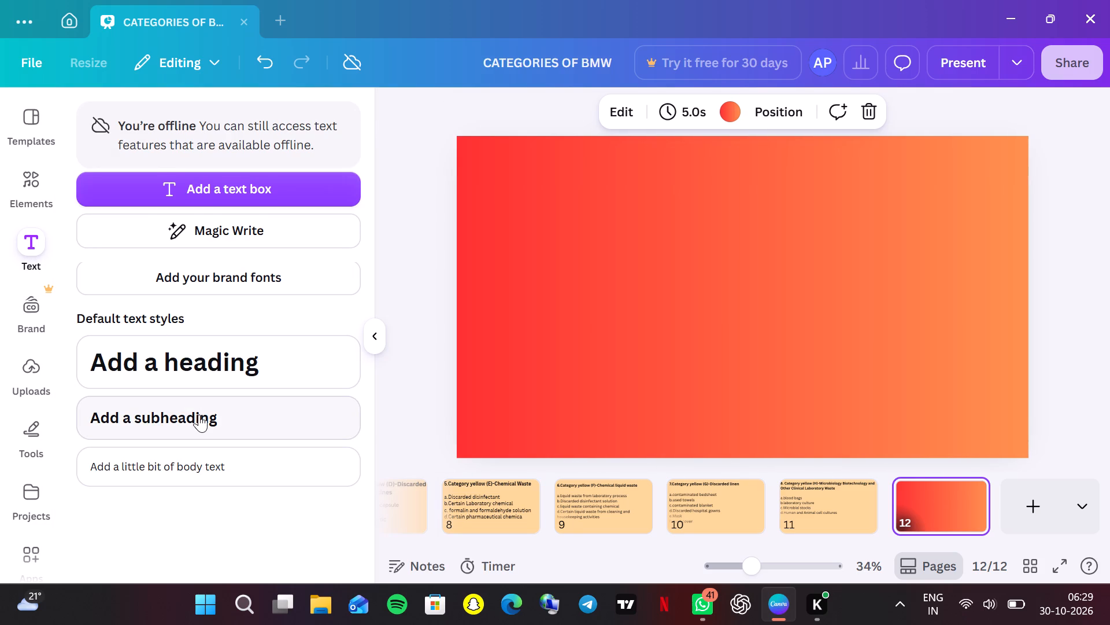
left_click(199, 414)
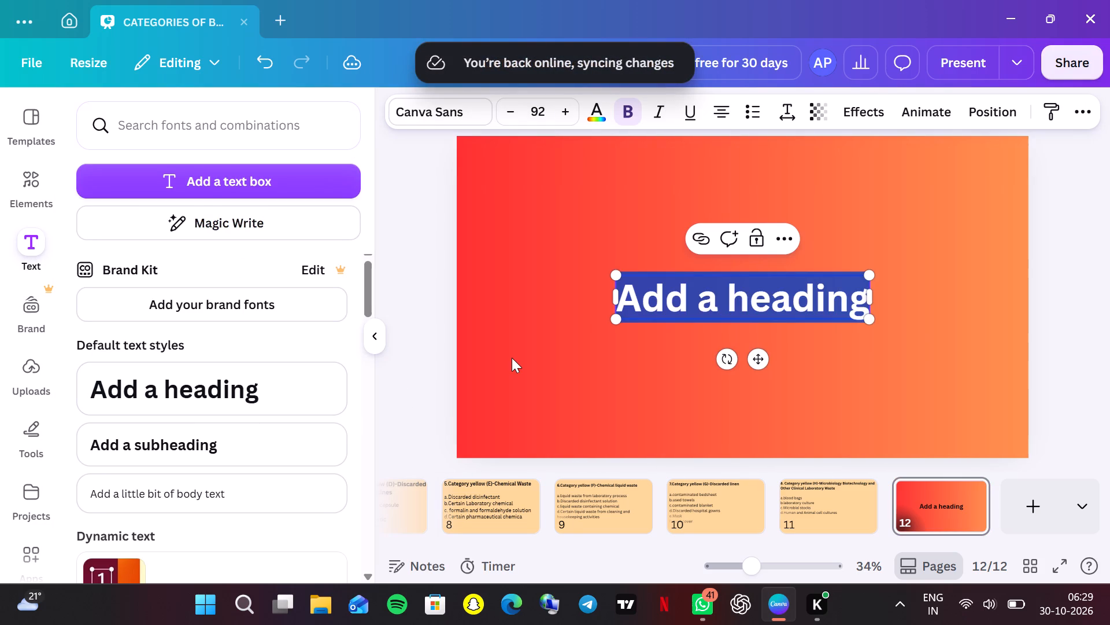
key("BackSpace")
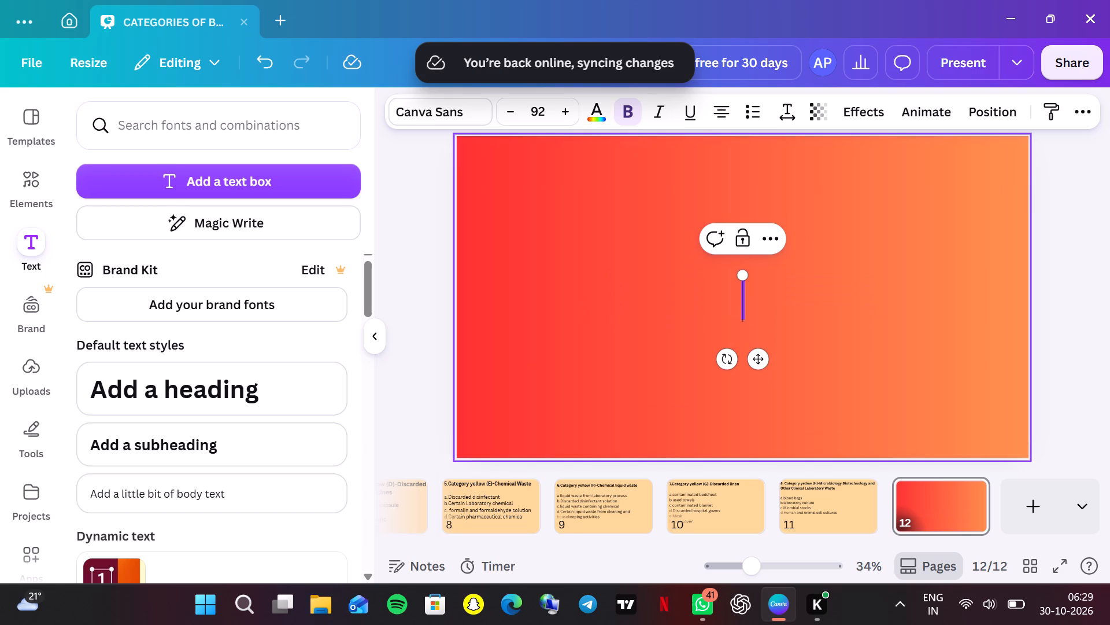
type("red")
key("BackSpace")
key("BackSpace")
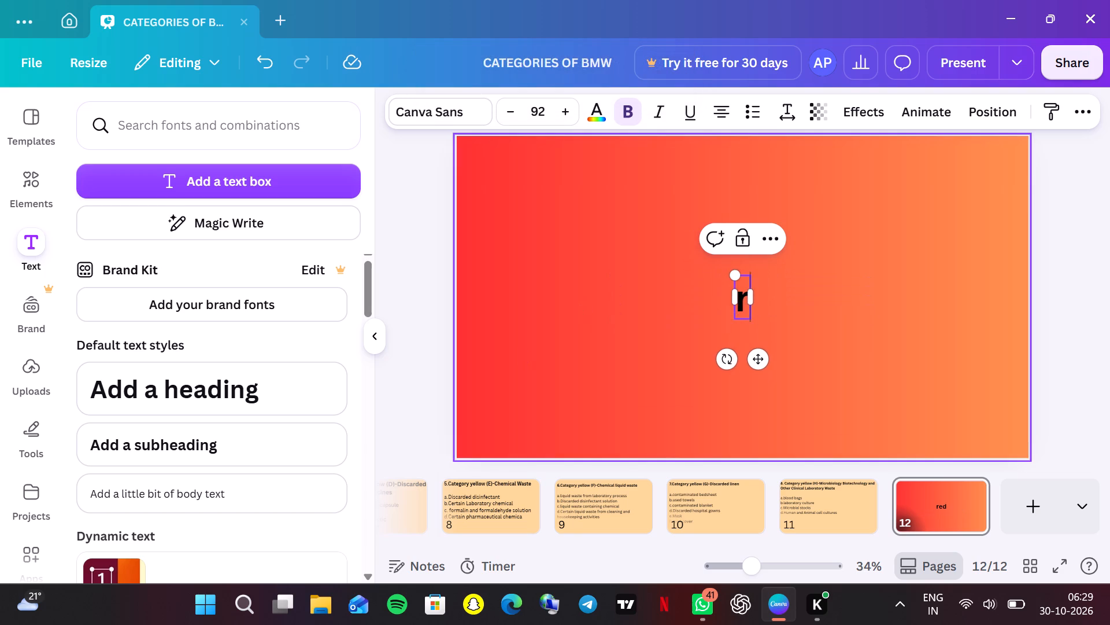
key("BackSpace")
type("RED CA")
type("TEGO")
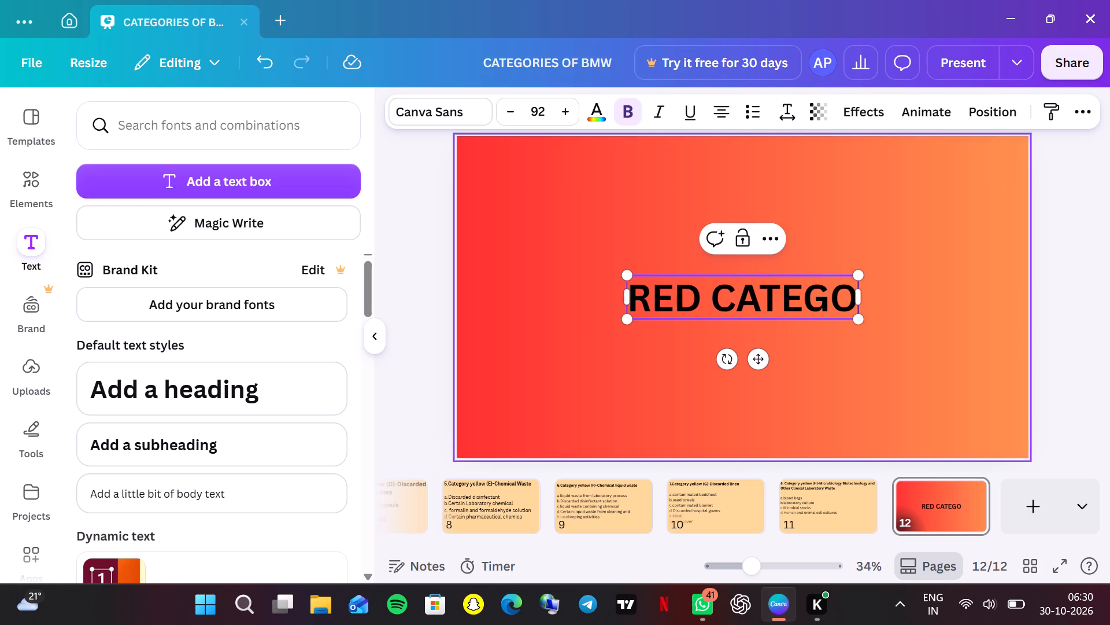
type("RY WASTE")
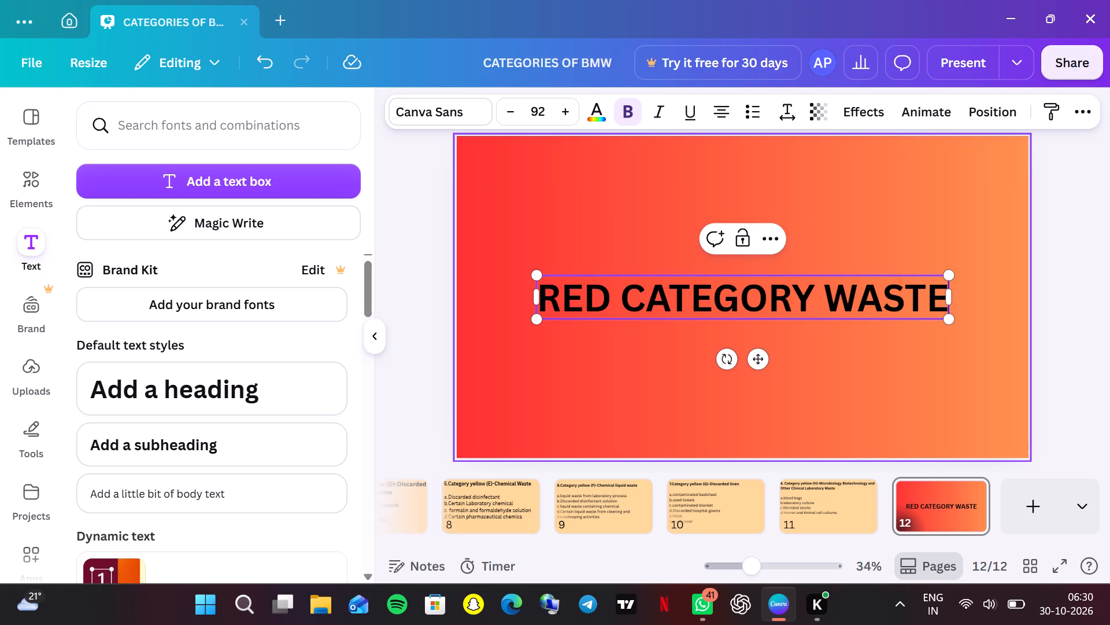
Set the RED CATEGORY WASTE heading's font size to 84.
triple_click(520, 109)
triple_click(520, 109)
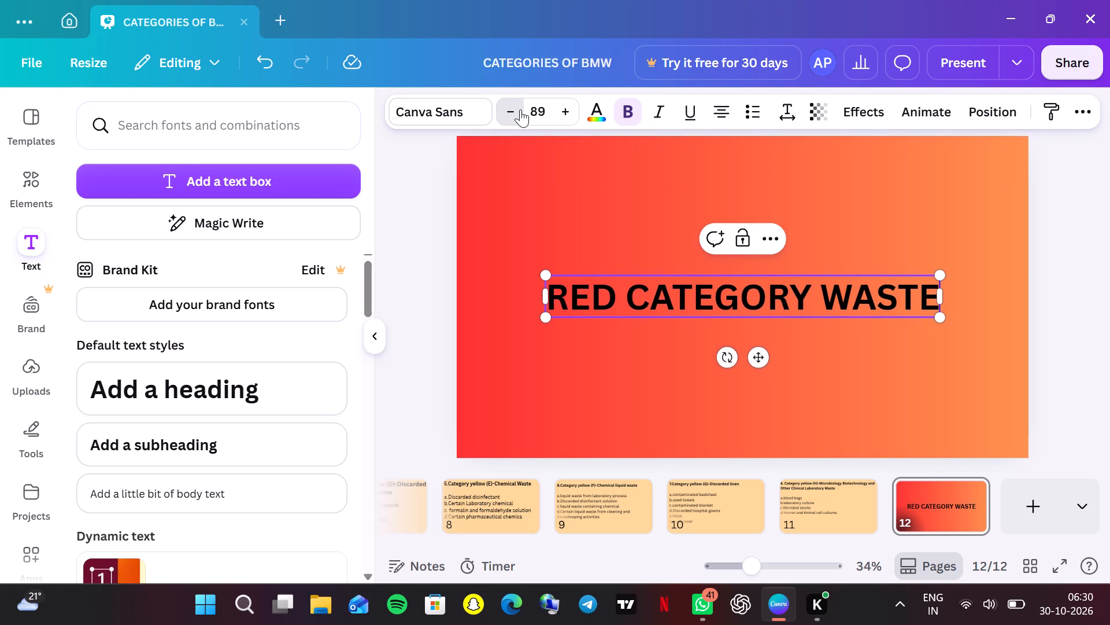
double_click(520, 109)
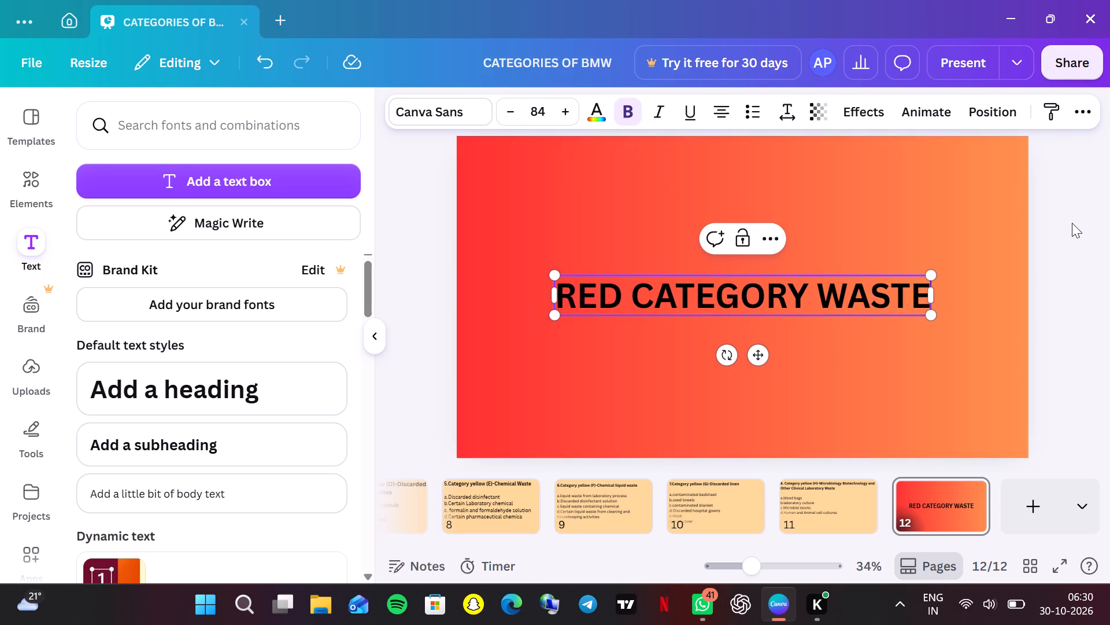
left_click(1072, 223)
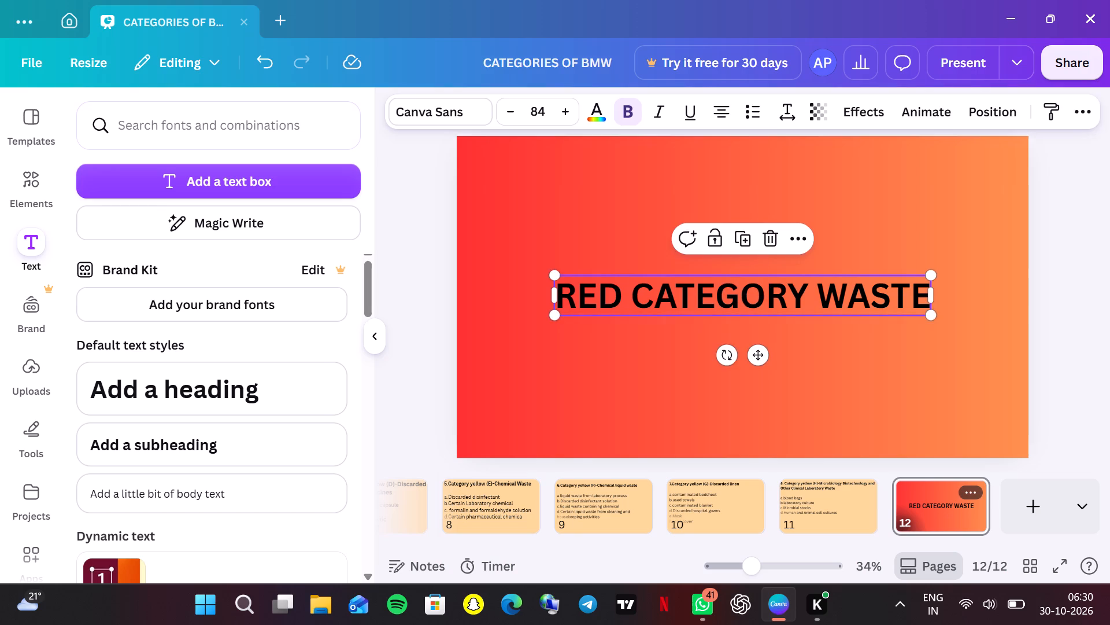
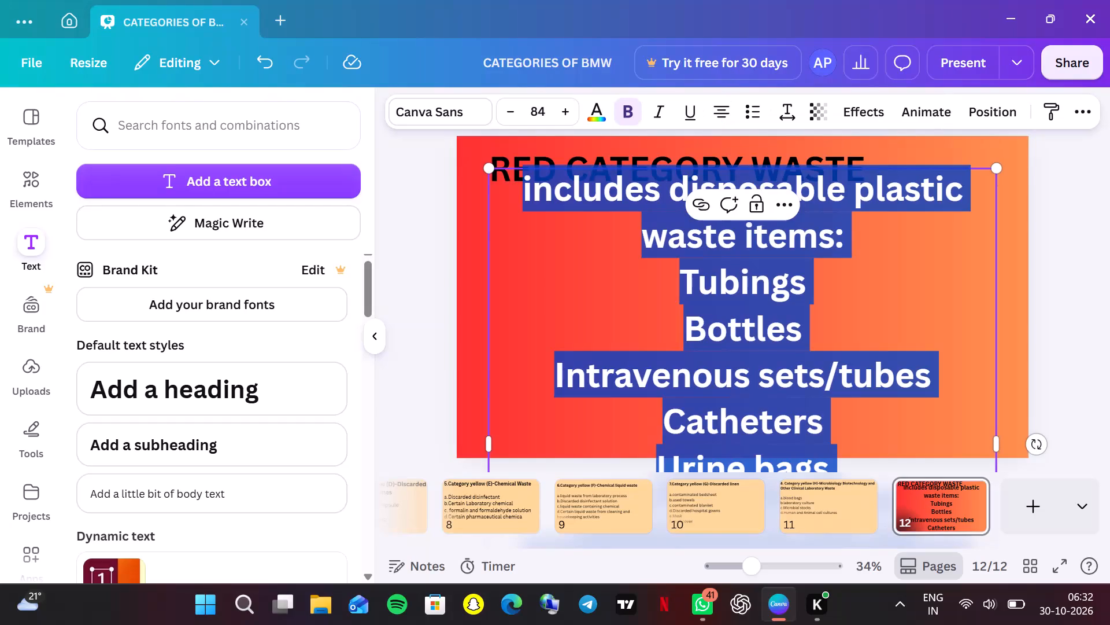
Remove the bold from the disposable plastic waste list on page 12 and align it left.
left_click(630, 115)
left_click(719, 121)
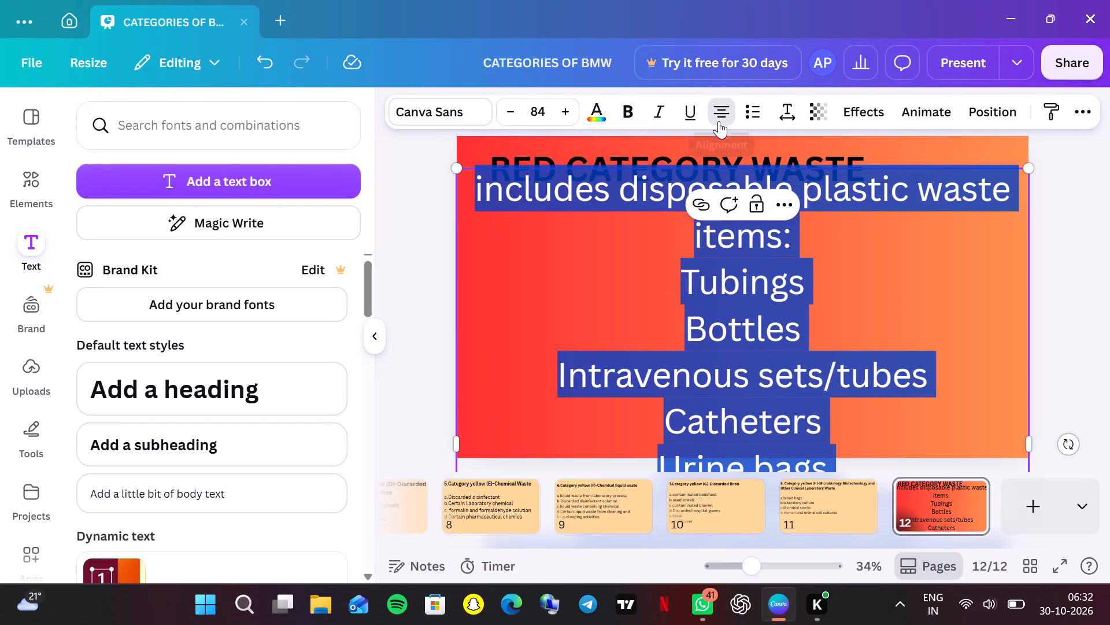
Reduce the disposable plastic waste list's font size to 46.
triple_click(511, 108)
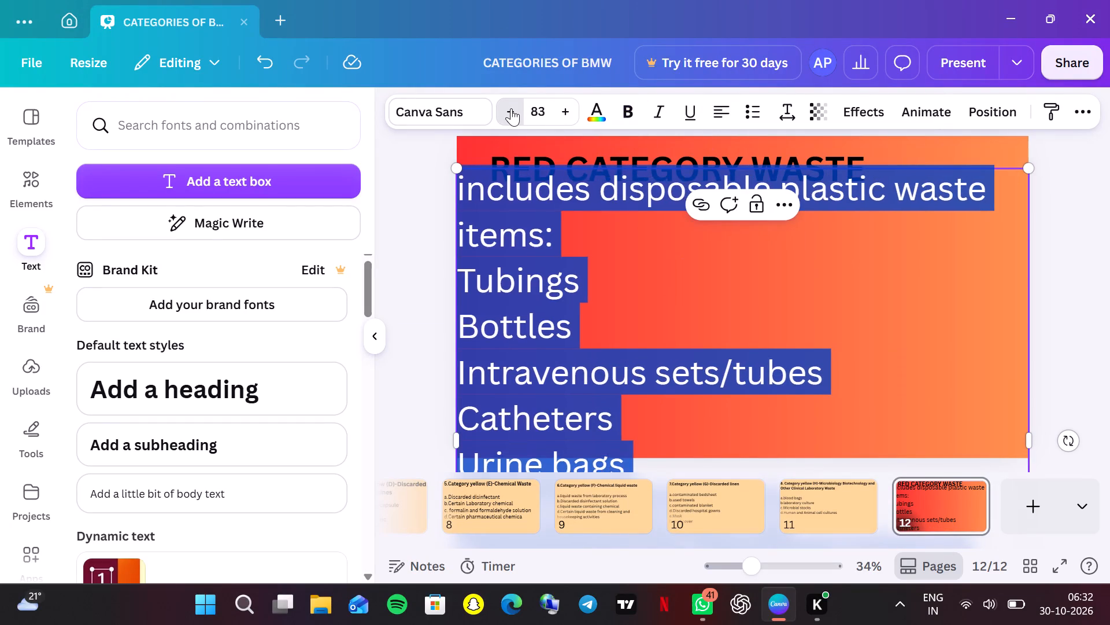
triple_click(511, 108)
triple_click(511, 108)
triple_click(511, 108)
triple_click(511, 108)
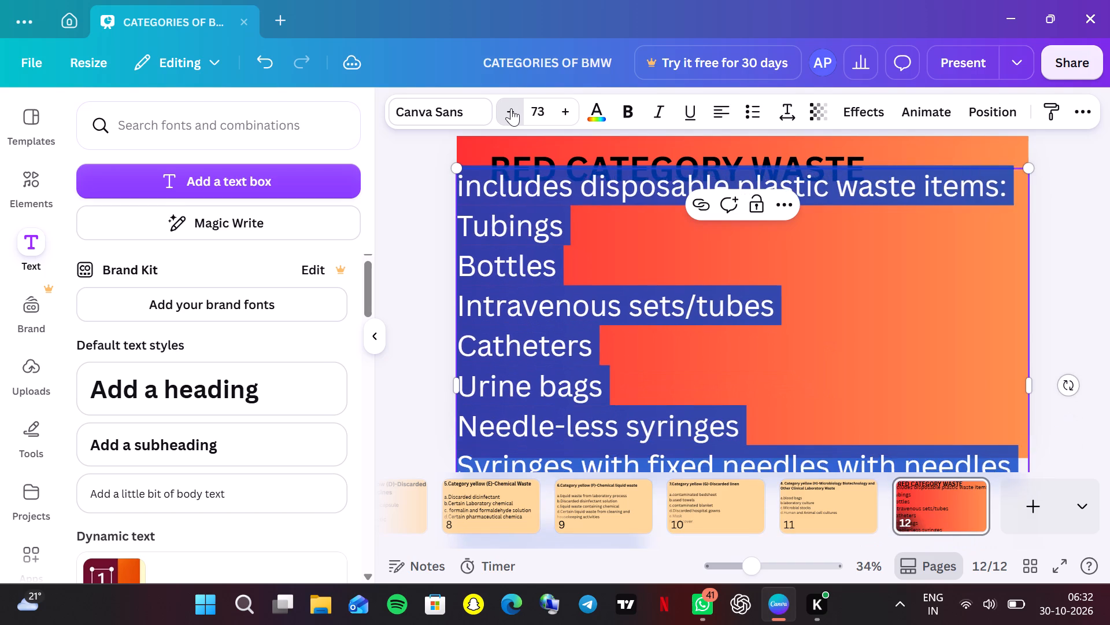
triple_click(511, 108)
triple_click(511, 108)
triple_click(511, 108)
triple_click(511, 108)
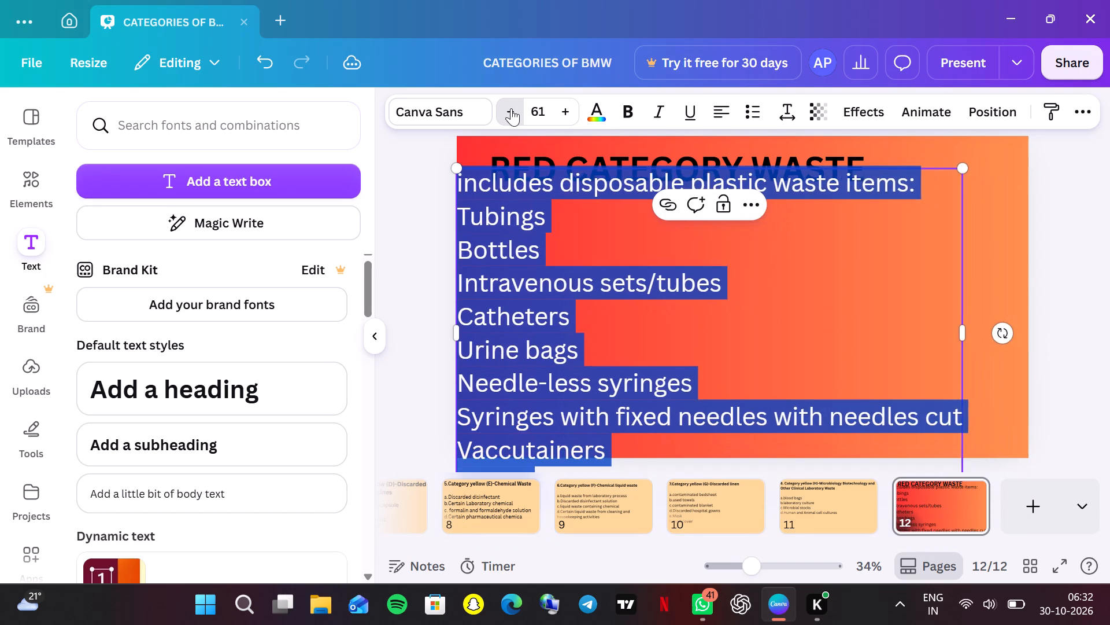
triple_click(511, 108)
triple_click(511, 108)
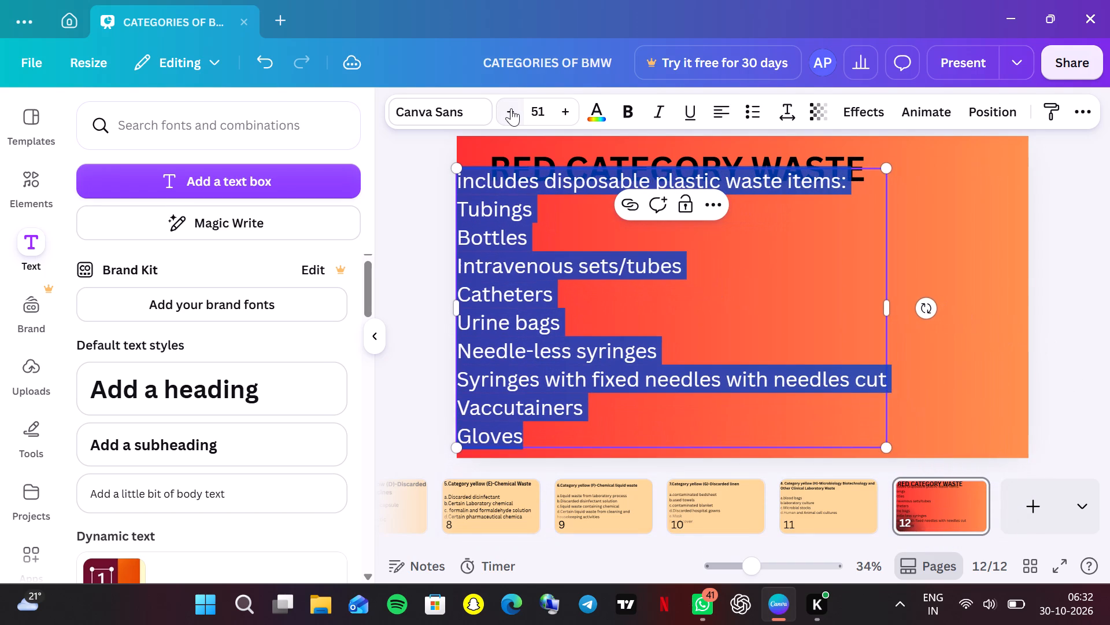
triple_click(512, 113)
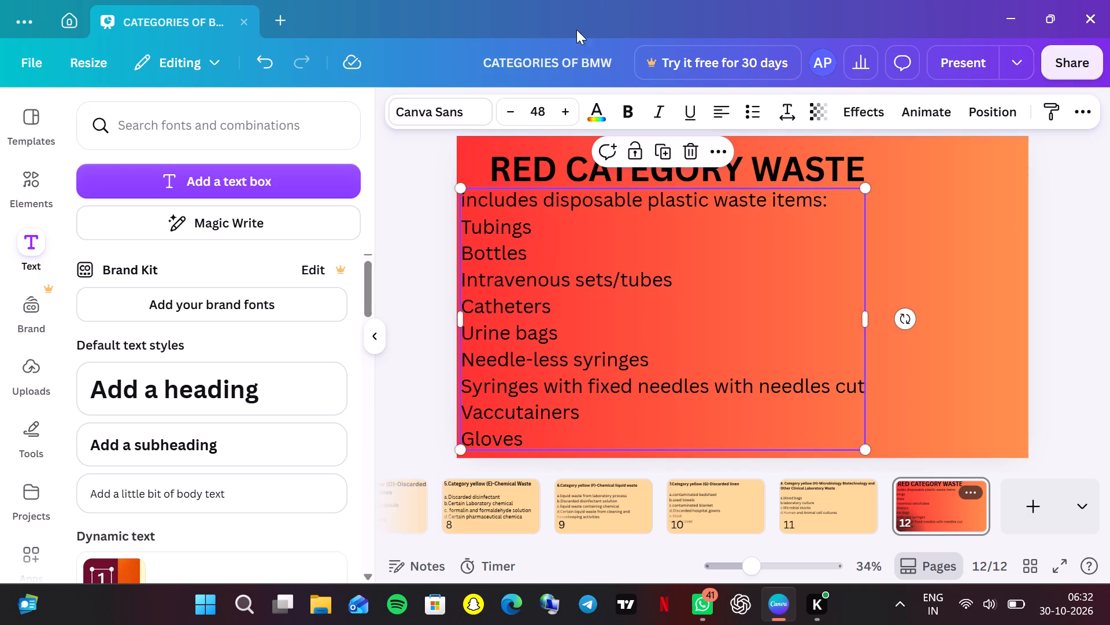
double_click(514, 105)
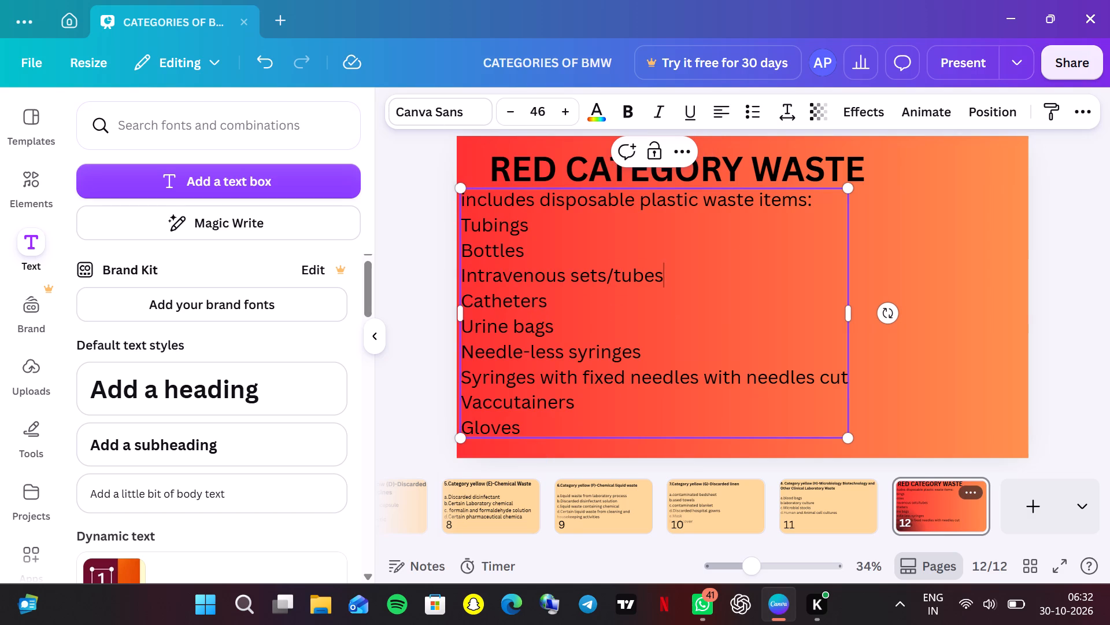
Make the line "includes disposable plastic waste items:" bold.
left_click_drag(461, 200, 772, 186)
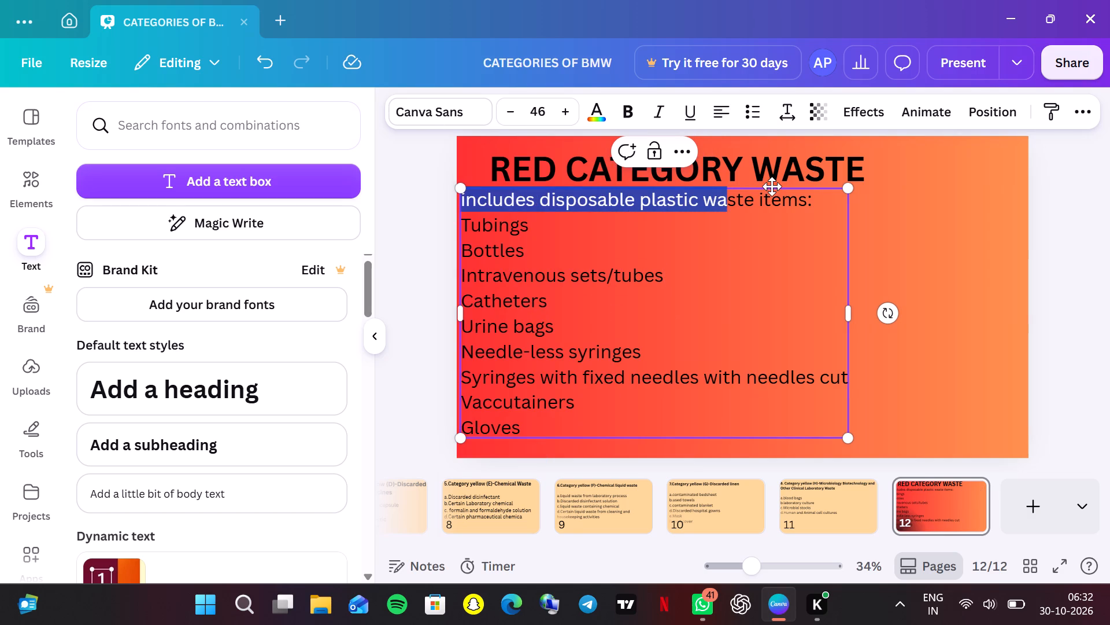
left_click_drag(772, 186, 842, 197)
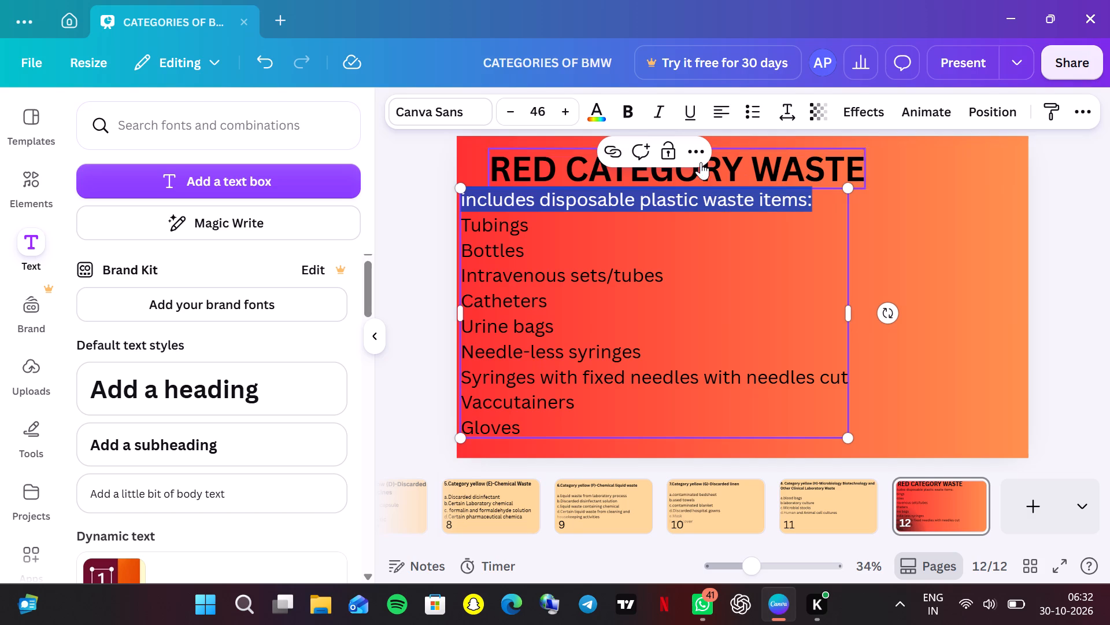
left_click(627, 104)
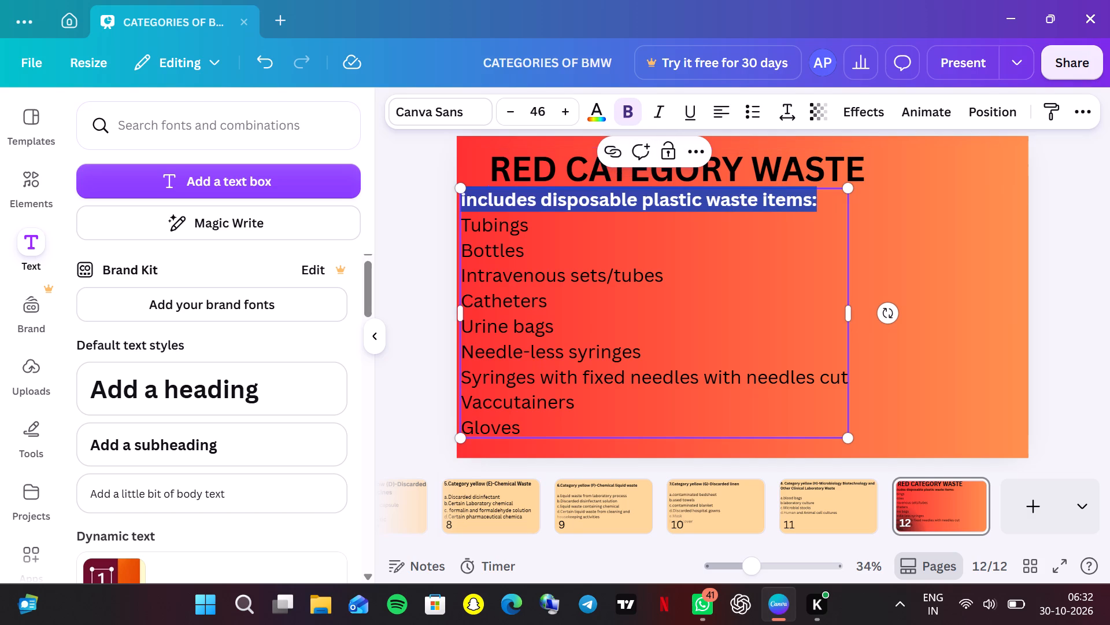
Insert a blank line between the bold introductory line and Tubings.
left_click(823, 206)
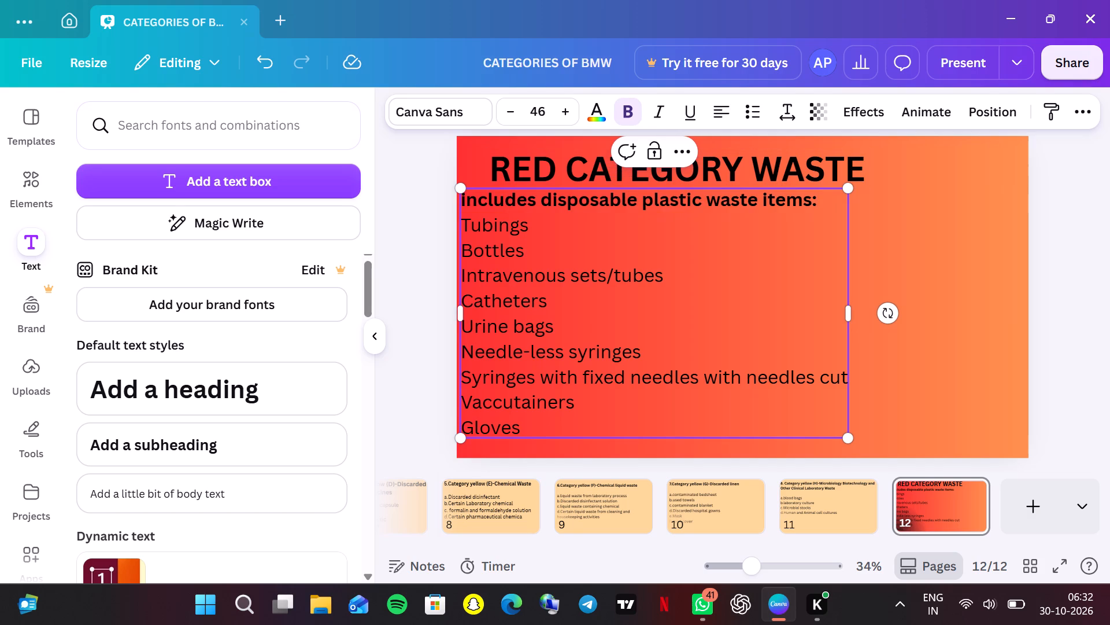
key("Return")
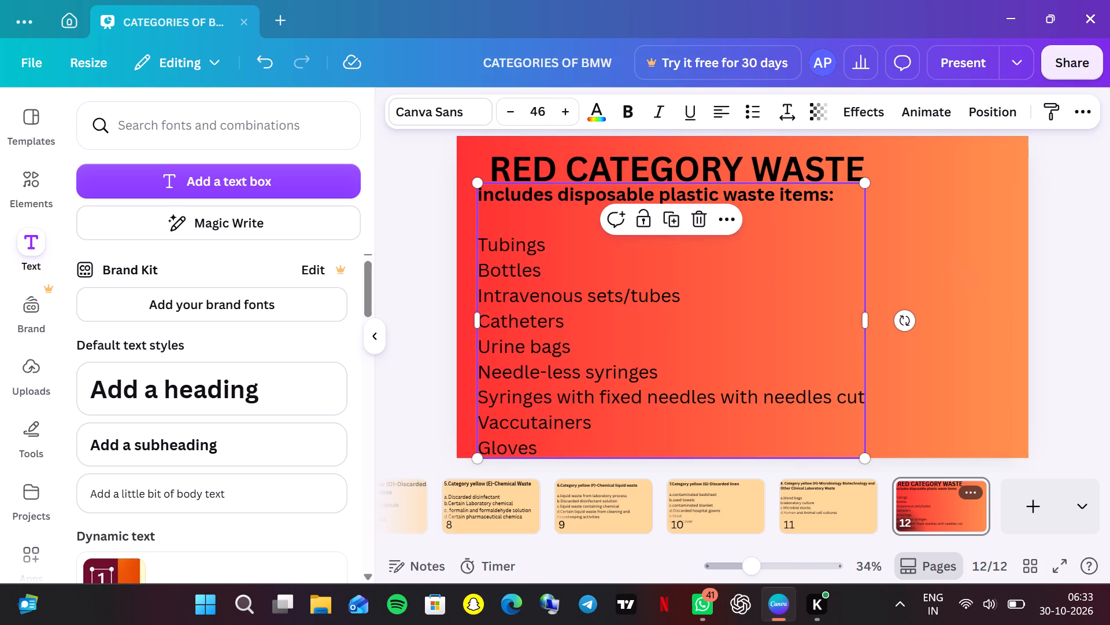
Turn the line "includes disposable plastic waste items:" into a bullet point.
left_click(489, 178)
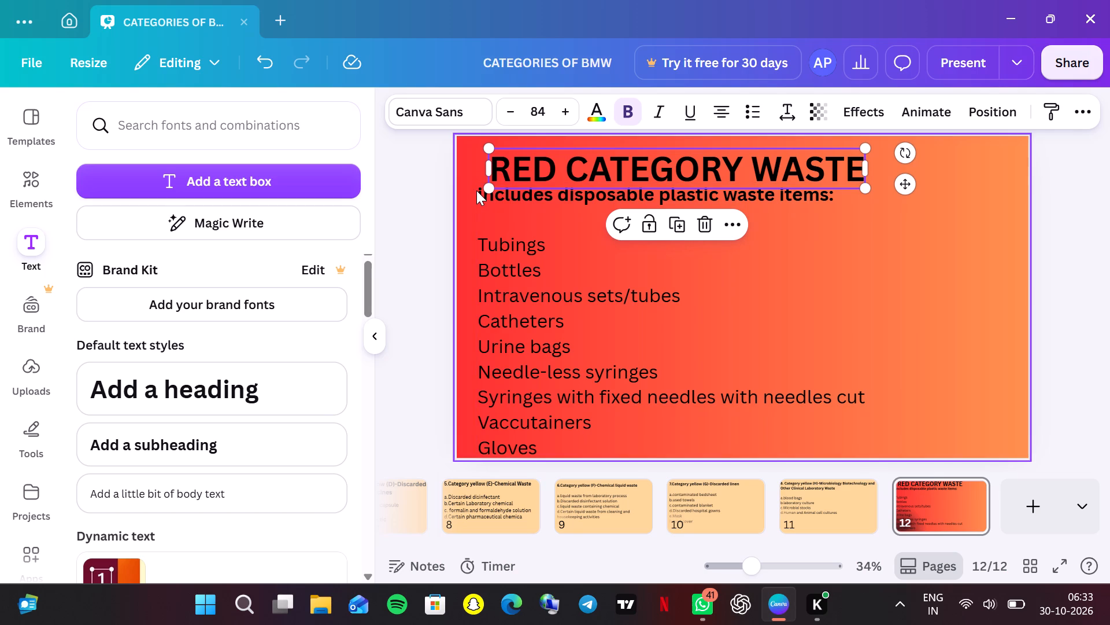
double_click(478, 191)
left_click(478, 191)
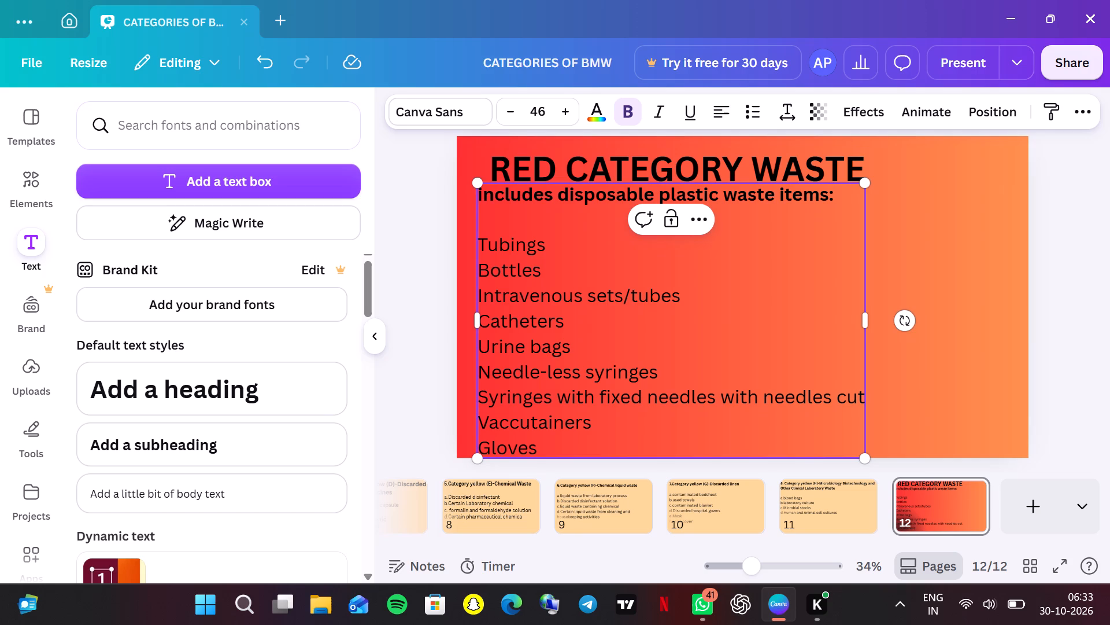
key("shift+asterisk")
key("space")
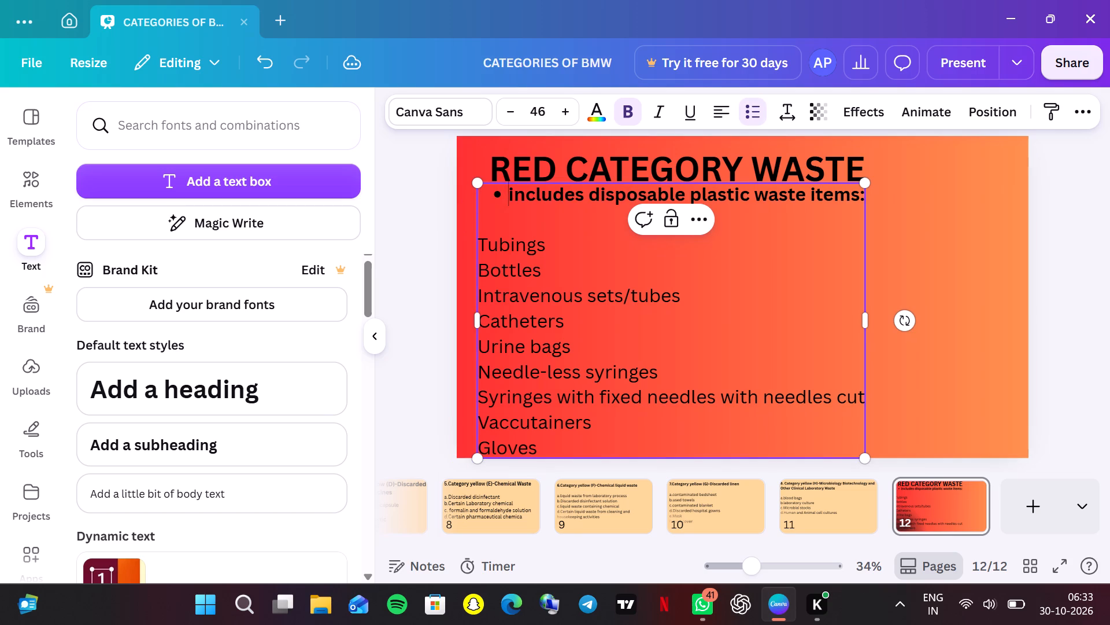
left_click(487, 189)
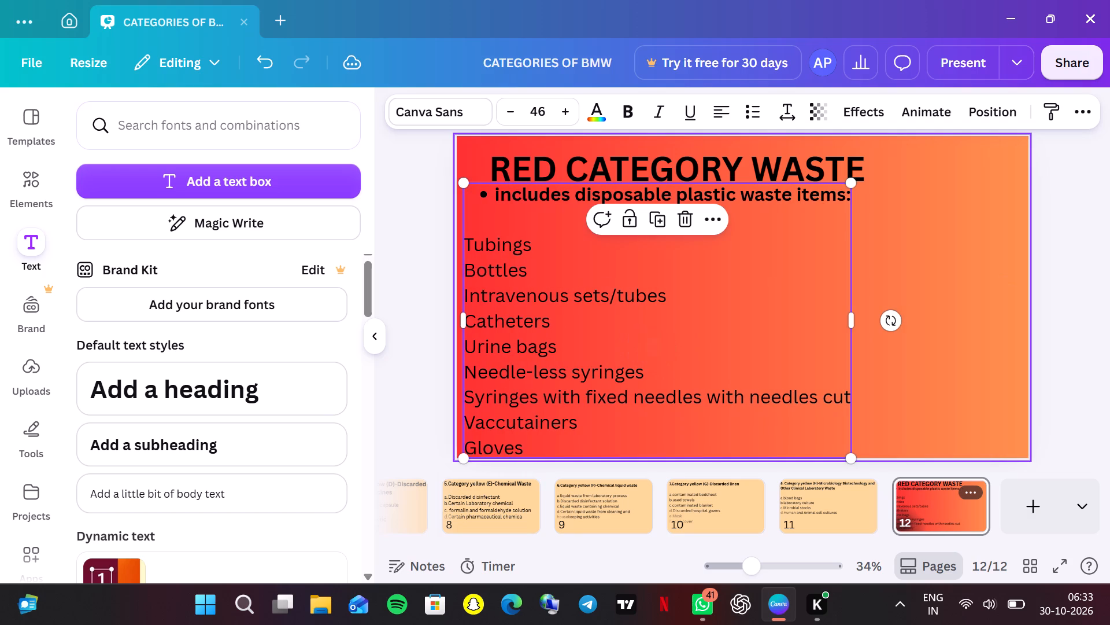
Slightly reduce the font size of the RED CATEGORY WASTE heading.
left_click(416, 320)
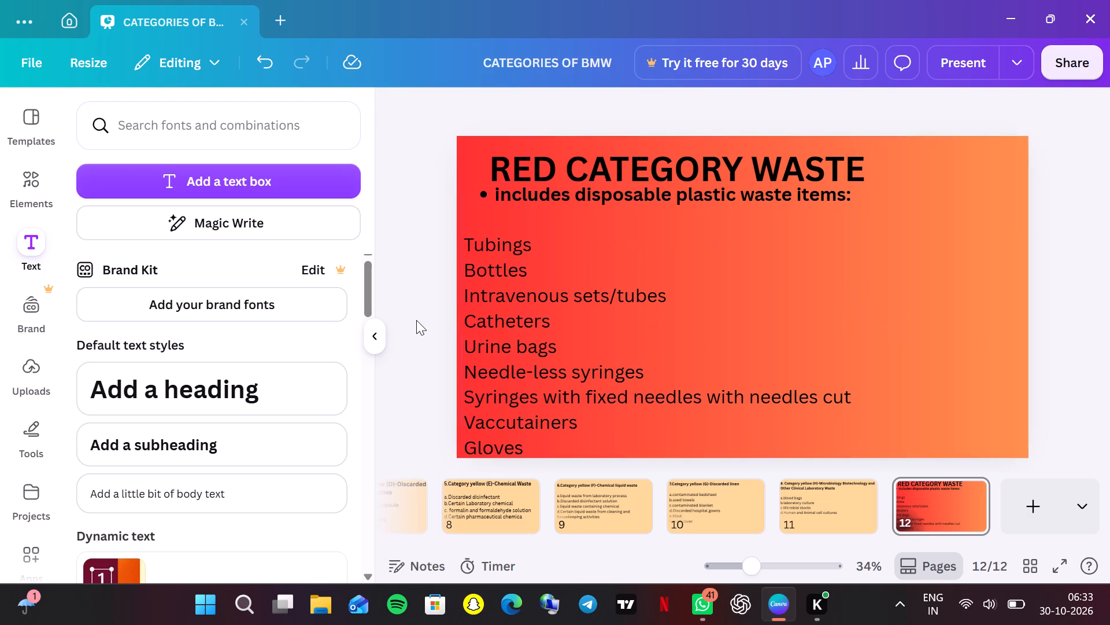
left_click(465, 240)
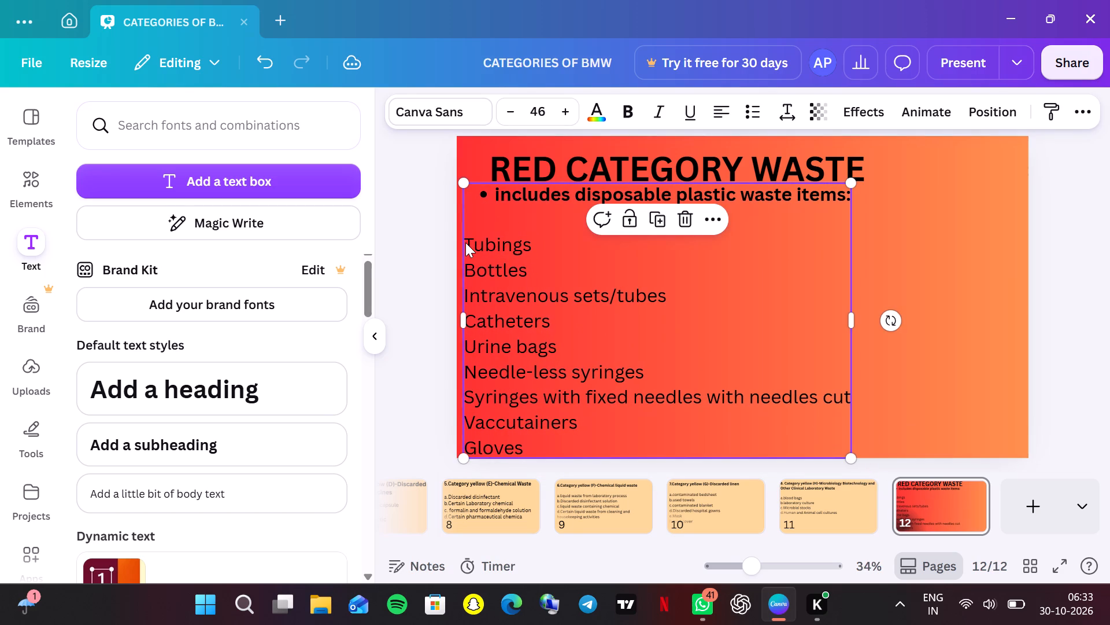
left_click(530, 172)
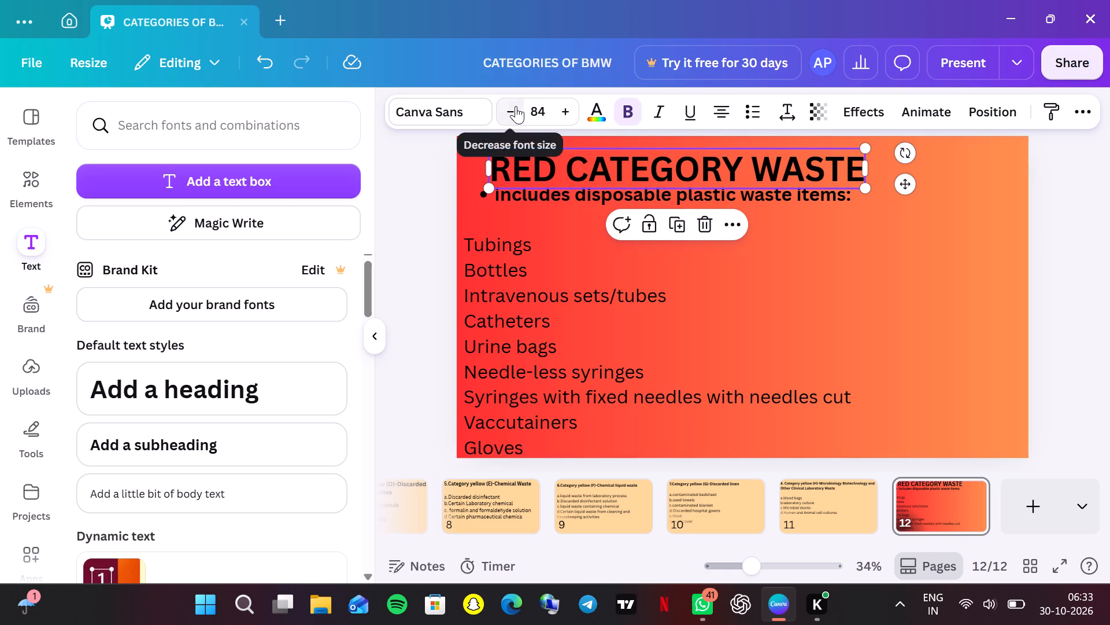
triple_click(516, 106)
left_click(516, 106)
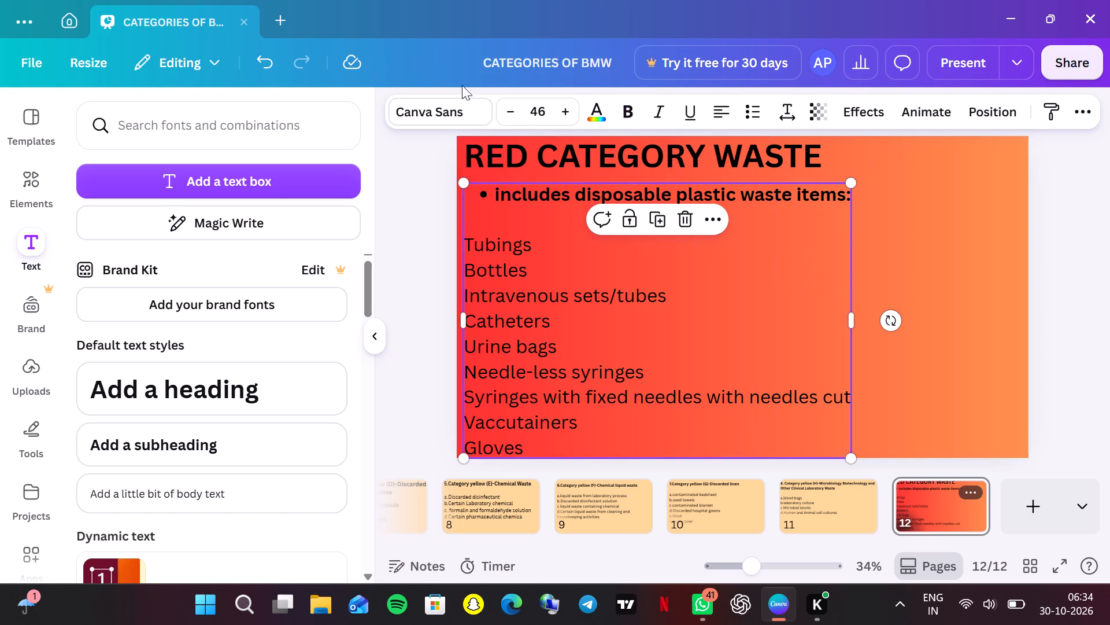
Move the waste list text box slightly up, closer beneath the RED CATEGORY WASTE heading.
left_click_drag(465, 241, 468, 230)
left_click(468, 230)
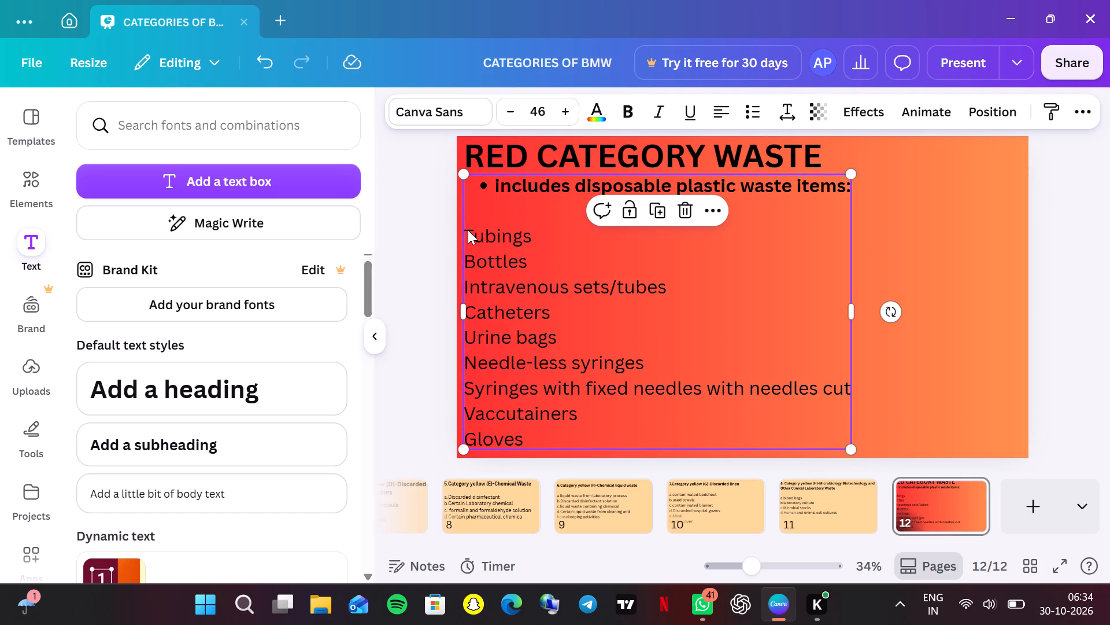
left_click(469, 230)
left_click_drag(462, 229, 462, 218)
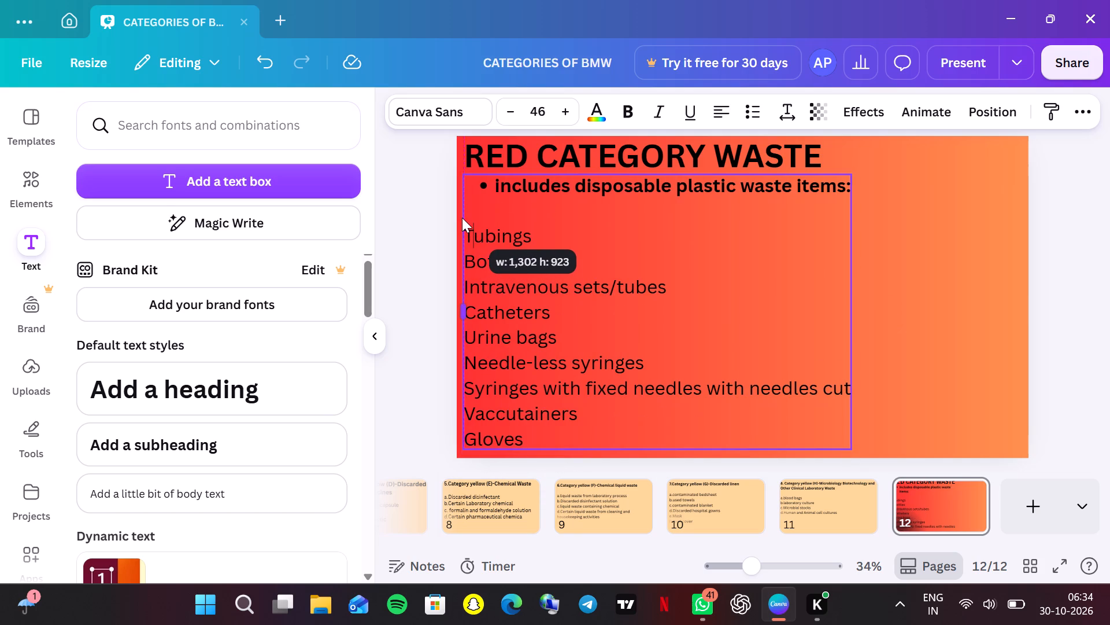
left_click_drag(462, 218, 461, 216)
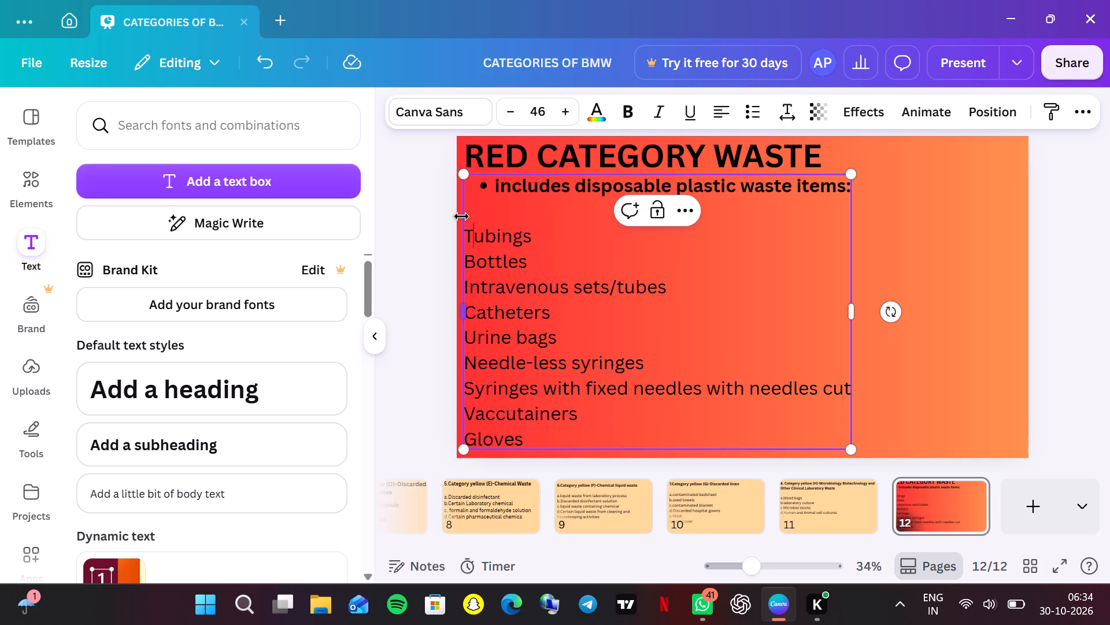
left_click(435, 225)
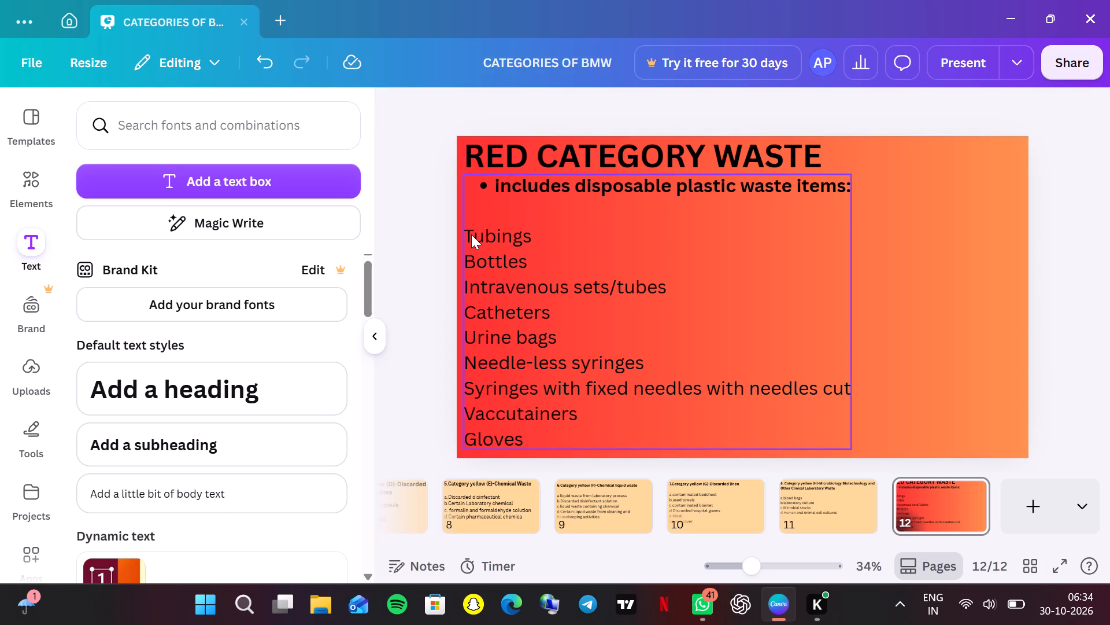
Format the Tubings line as a bullet point.
left_click(471, 234)
double_click(471, 234)
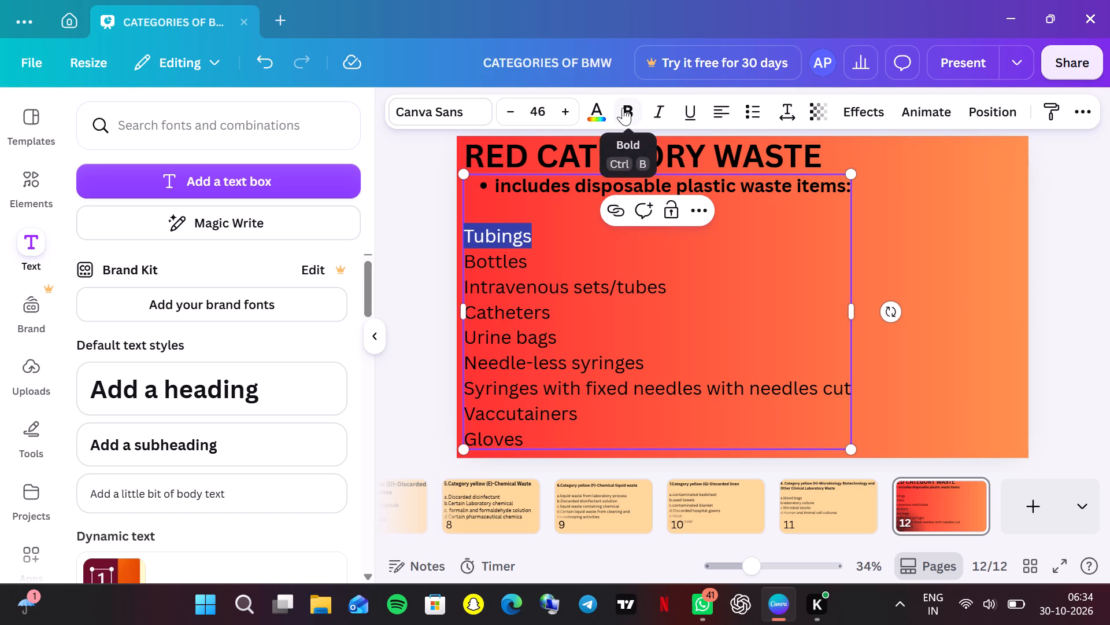
left_click(743, 113)
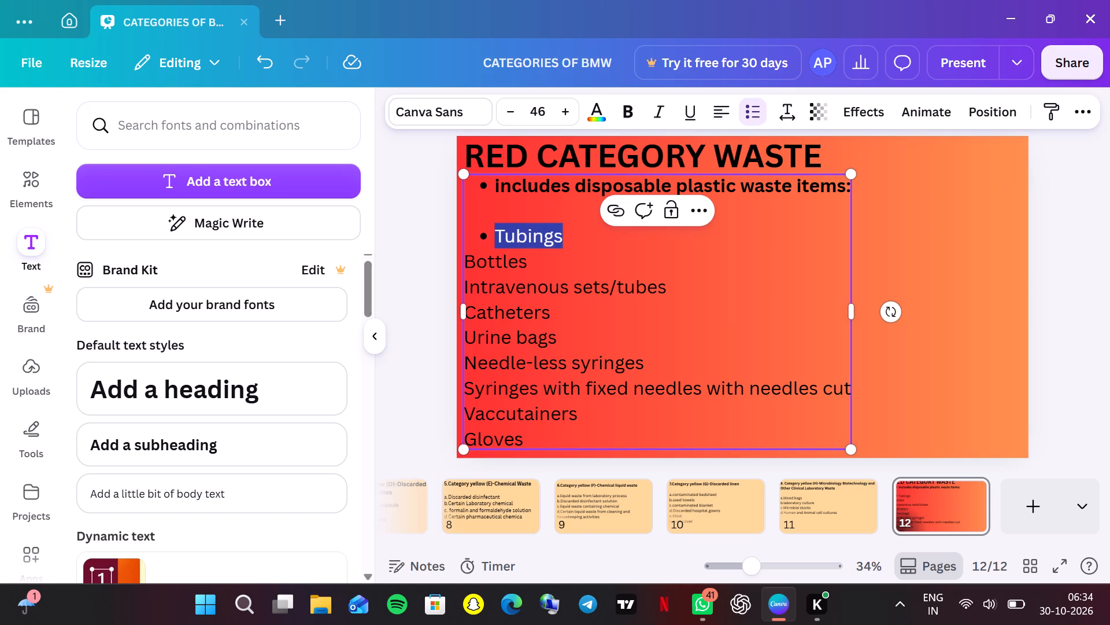
left_click(570, 250)
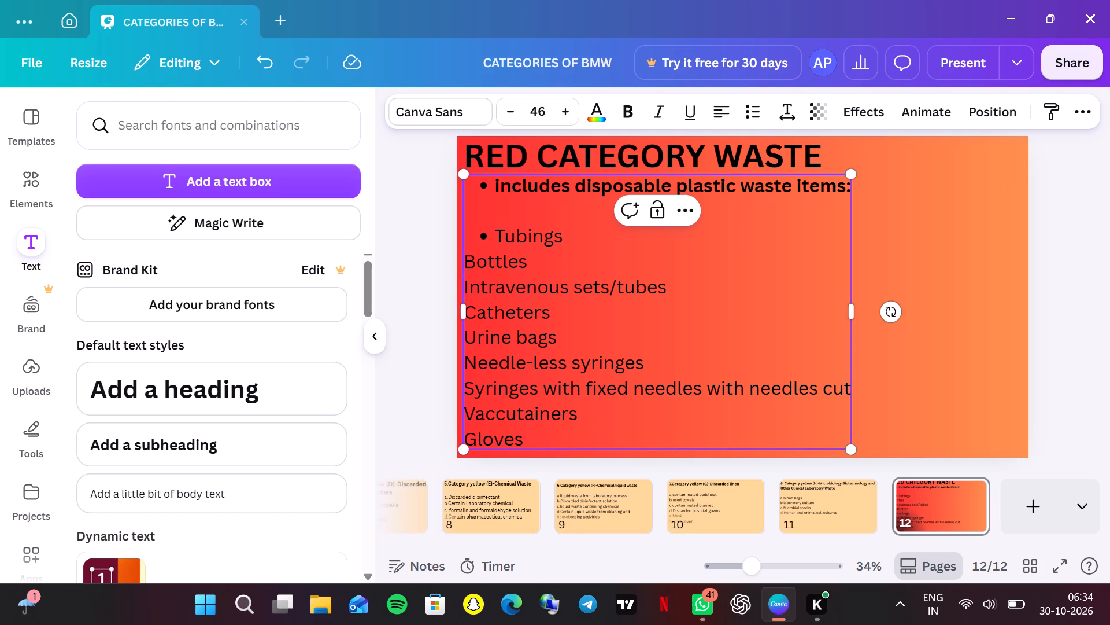
Format the remaining waste items, from Bottles to Gloves, as left-aligned bullet points.
left_click_drag(469, 260, 593, 463)
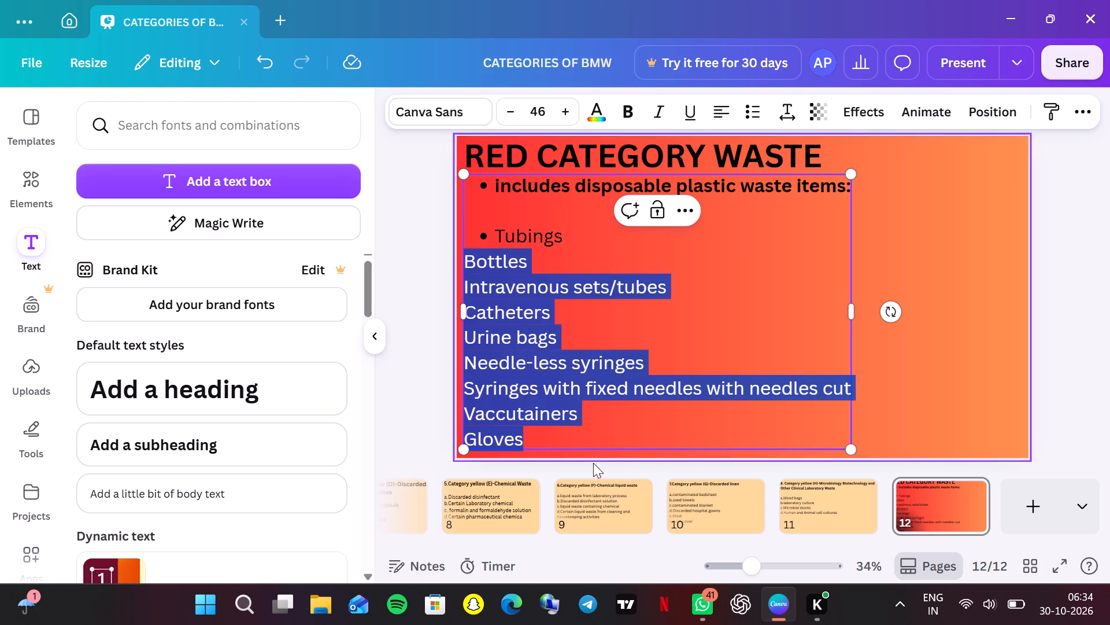
left_click_drag(593, 463, 593, 475)
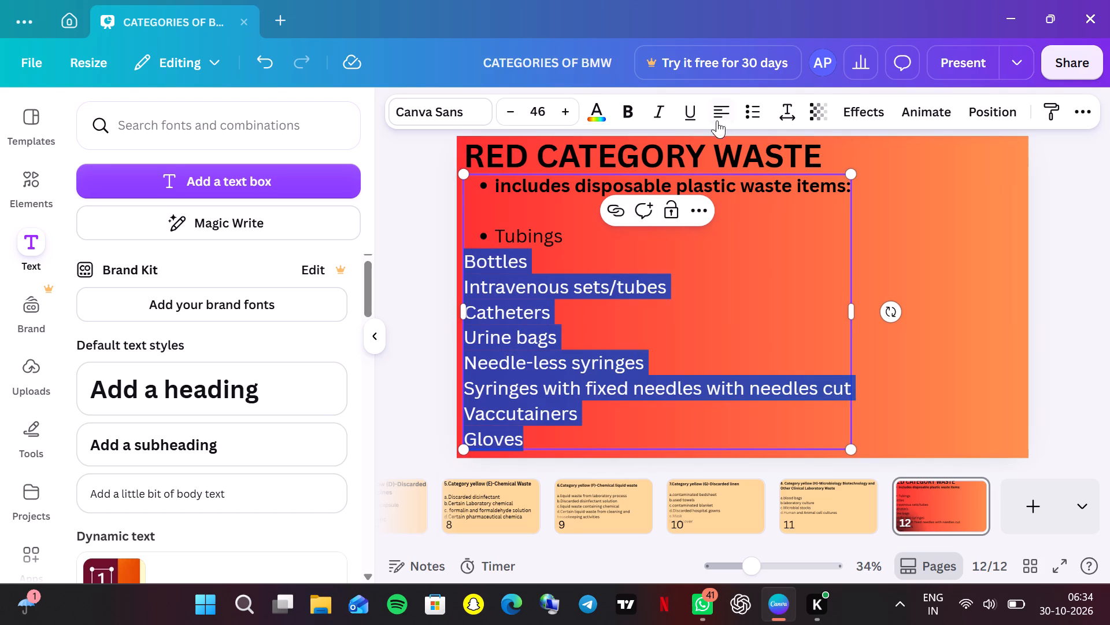
left_click(718, 111)
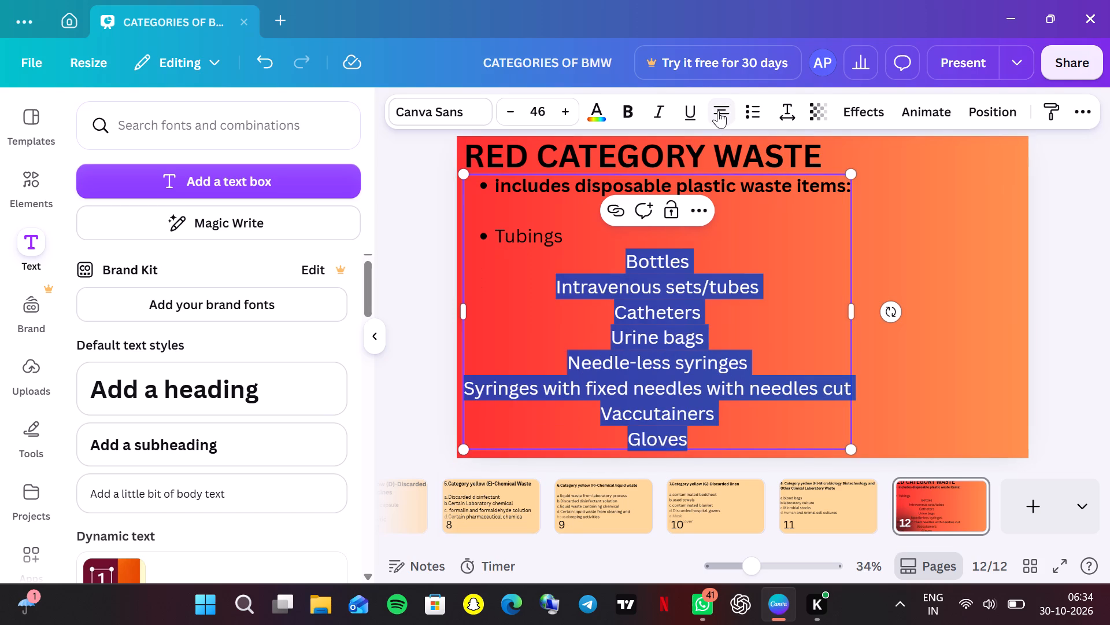
left_click(718, 111)
left_click(718, 111)
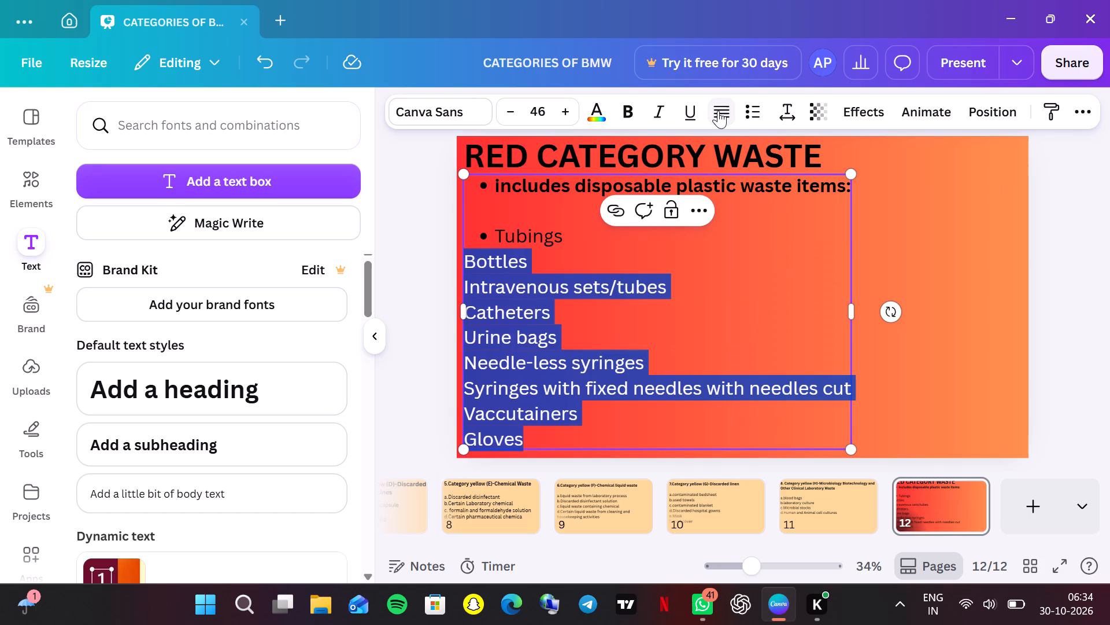
left_click(760, 105)
left_click(895, 190)
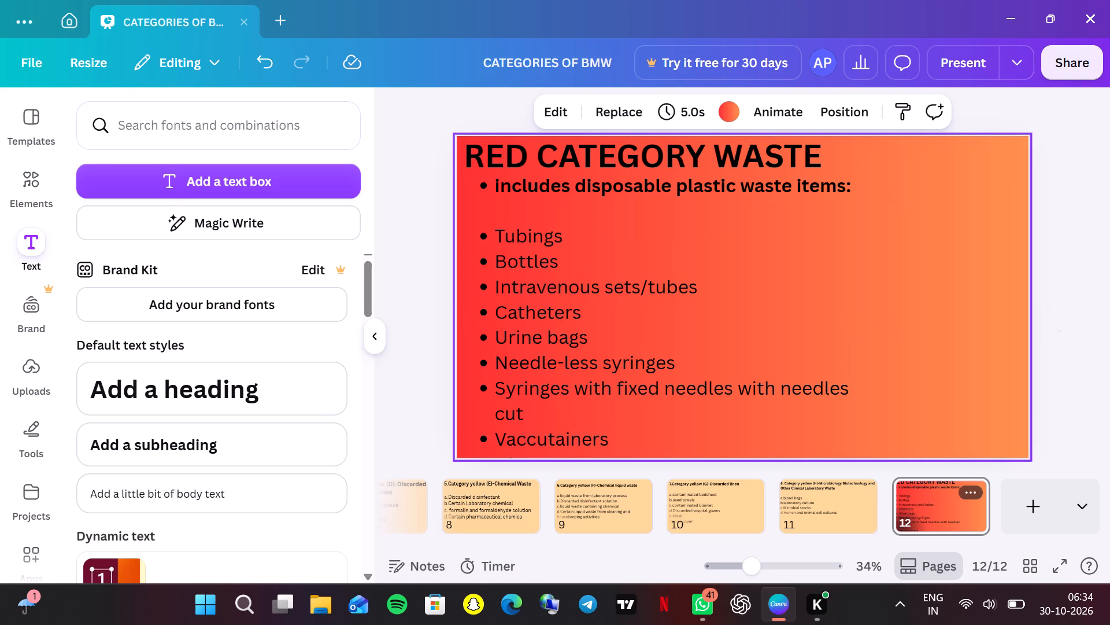
Reduce the font size of the red category waste list to 43 so it fits on the slide.
left_click(576, 307)
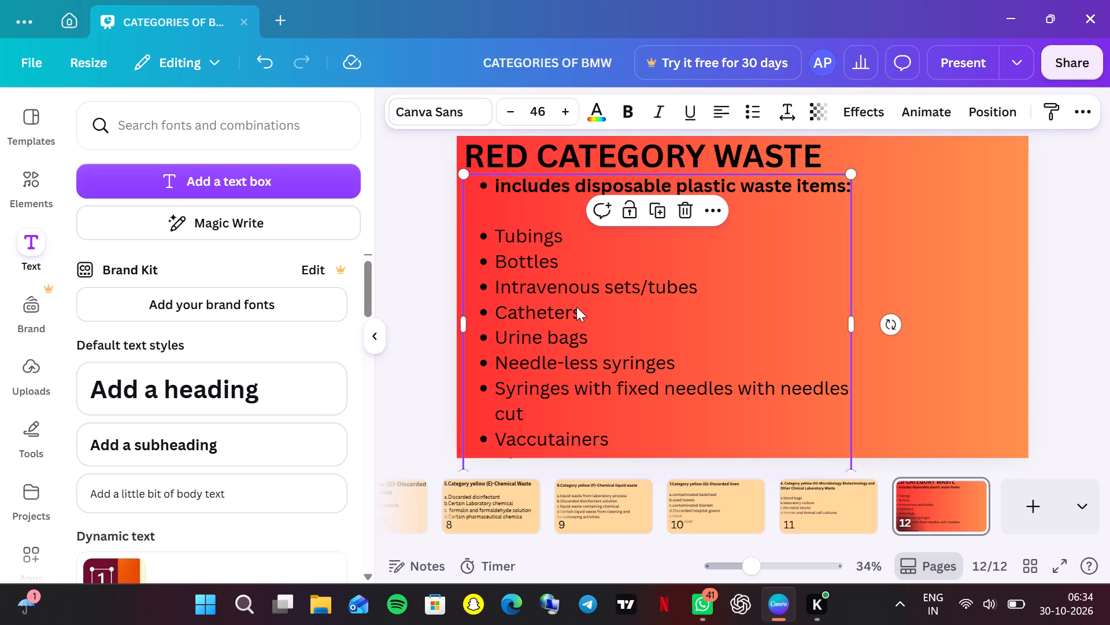
left_click(510, 116)
left_click(510, 116)
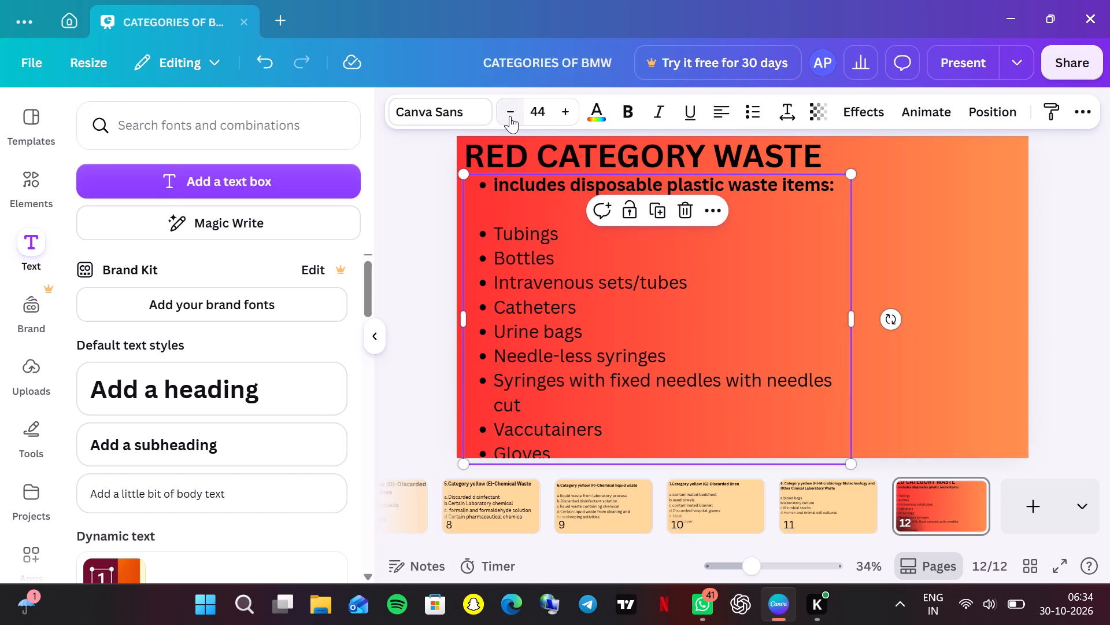
left_click(510, 116)
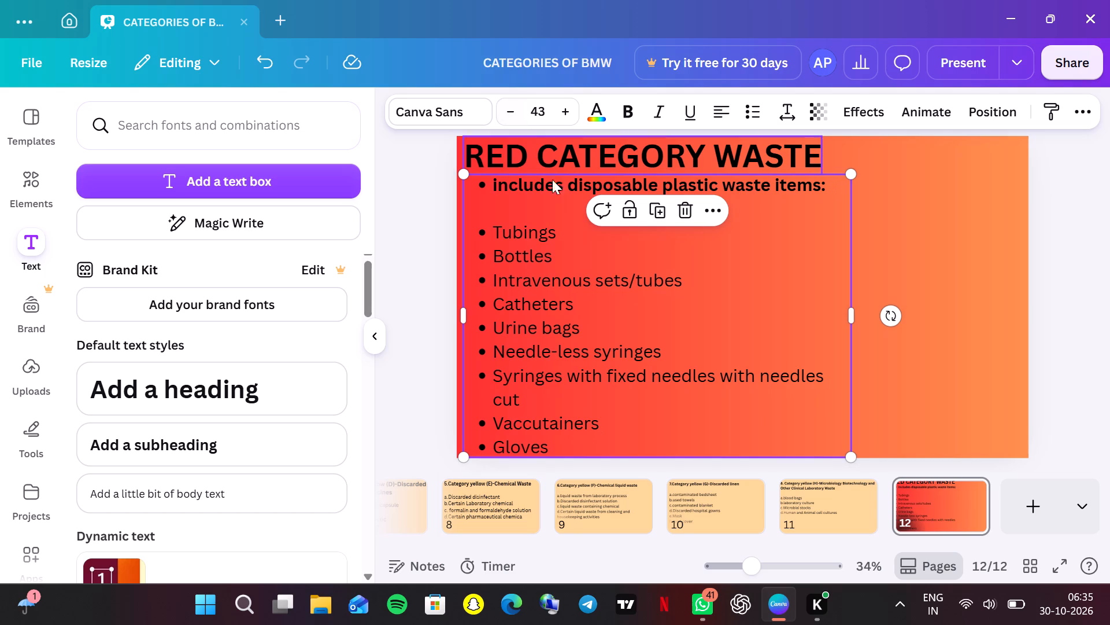
left_click(950, 289)
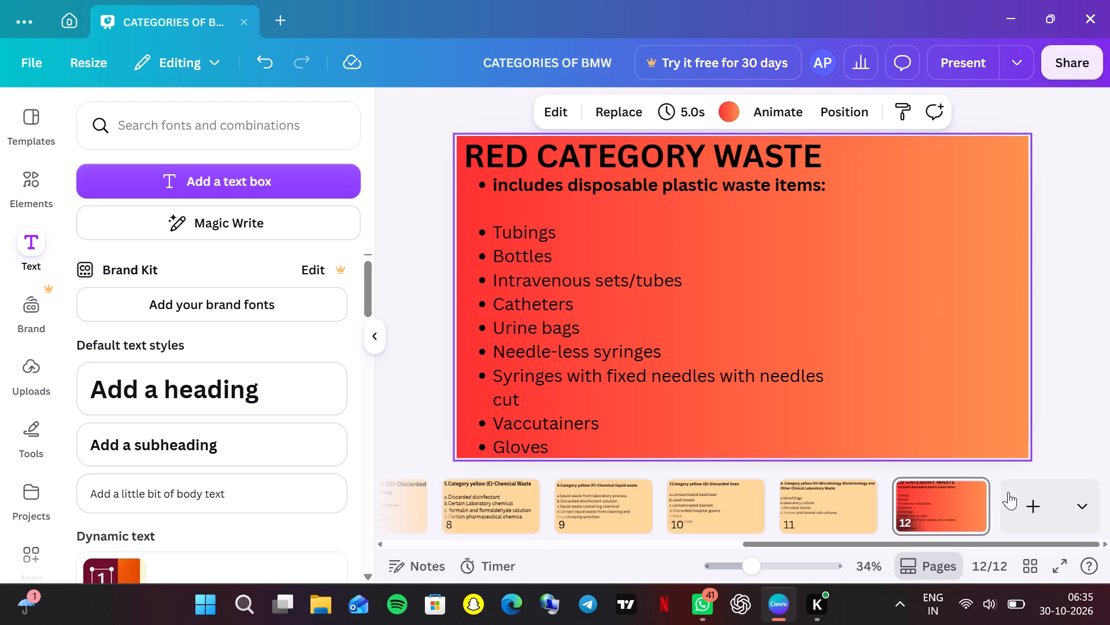
Add a new slide after the red category slide and change its background to the near-white colour already used in the design.
left_click(1035, 494)
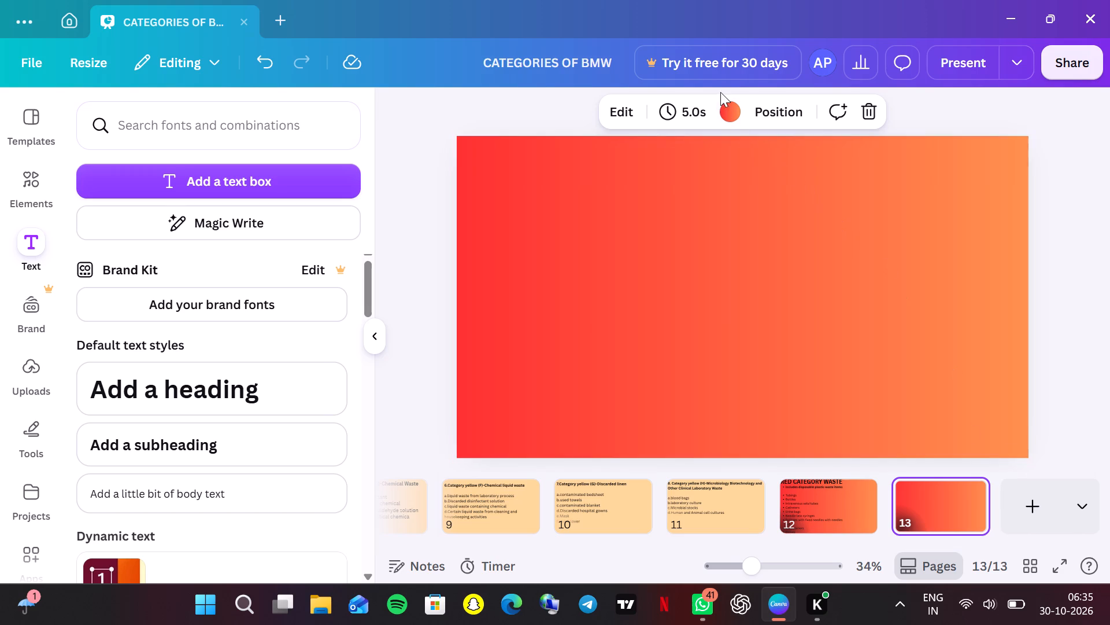
left_click(734, 116)
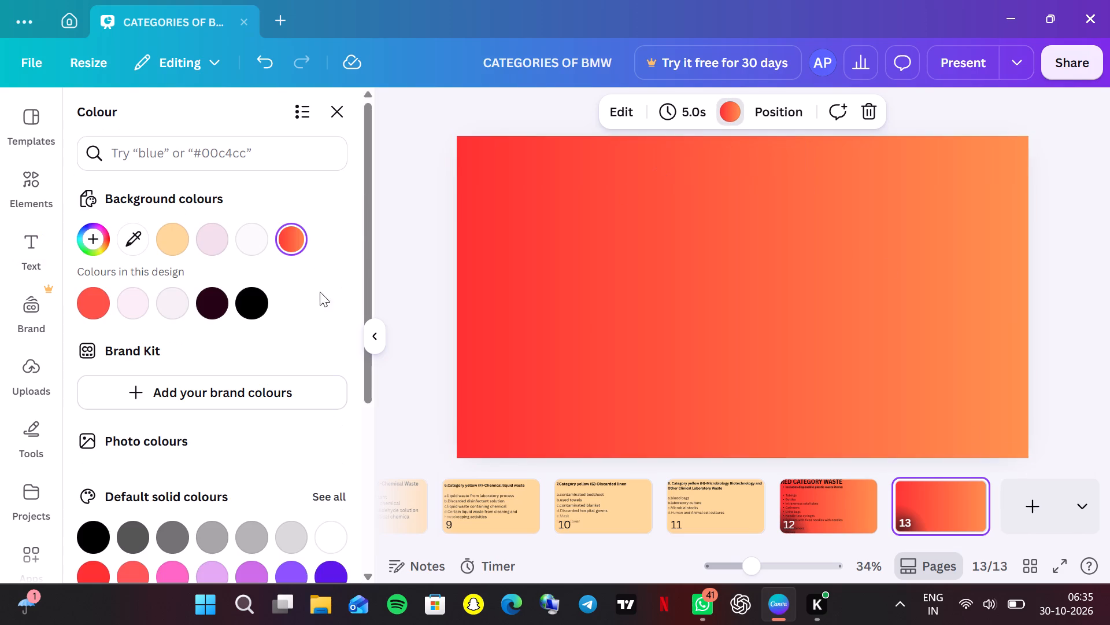
left_click(240, 241)
left_click(469, 242)
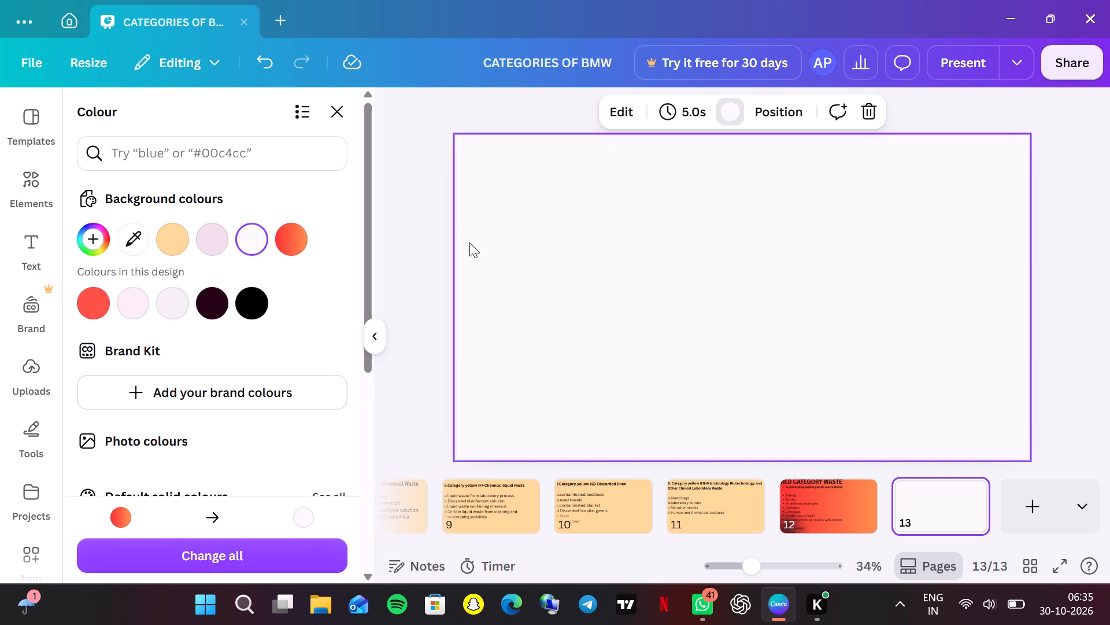
Add a heading to the new blank slide reading WHITE CATEGORY.
left_click(23, 240)
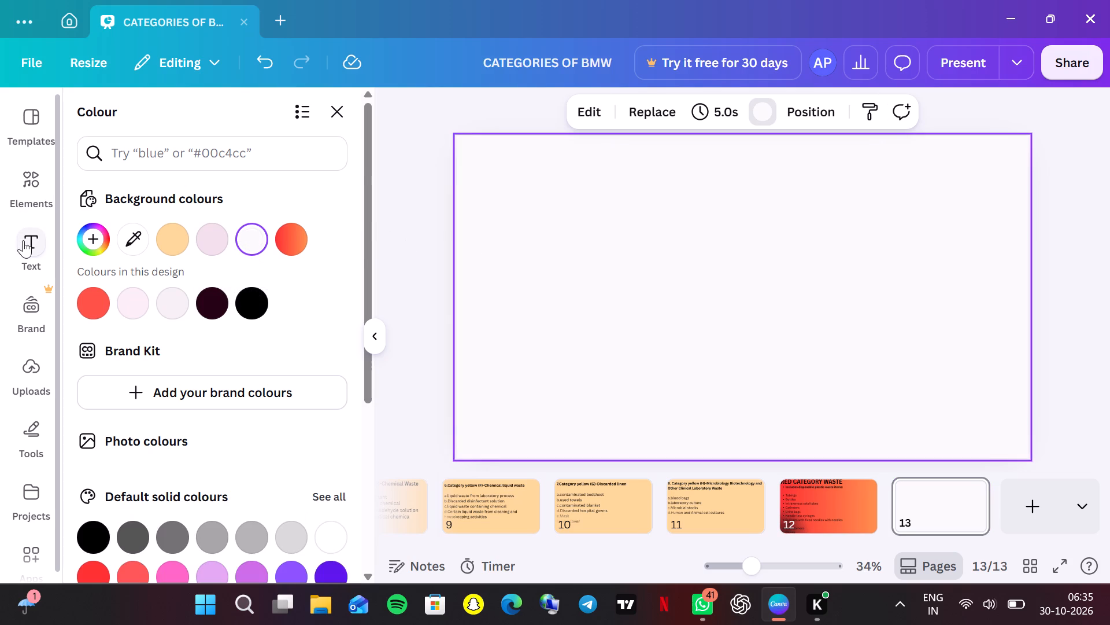
left_click(200, 366)
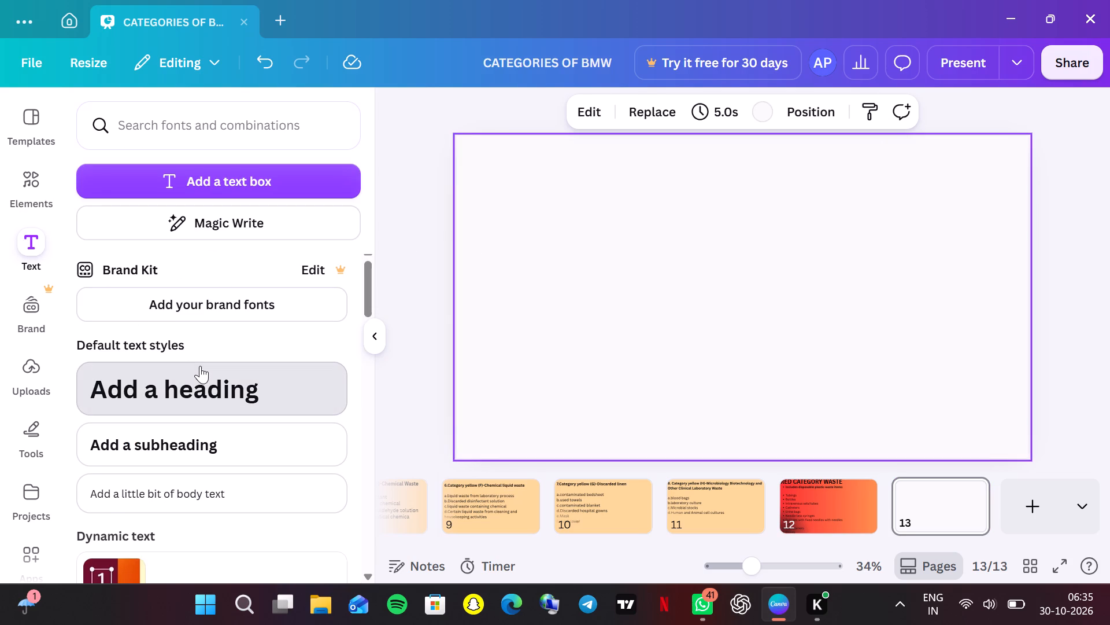
key("BackSpace")
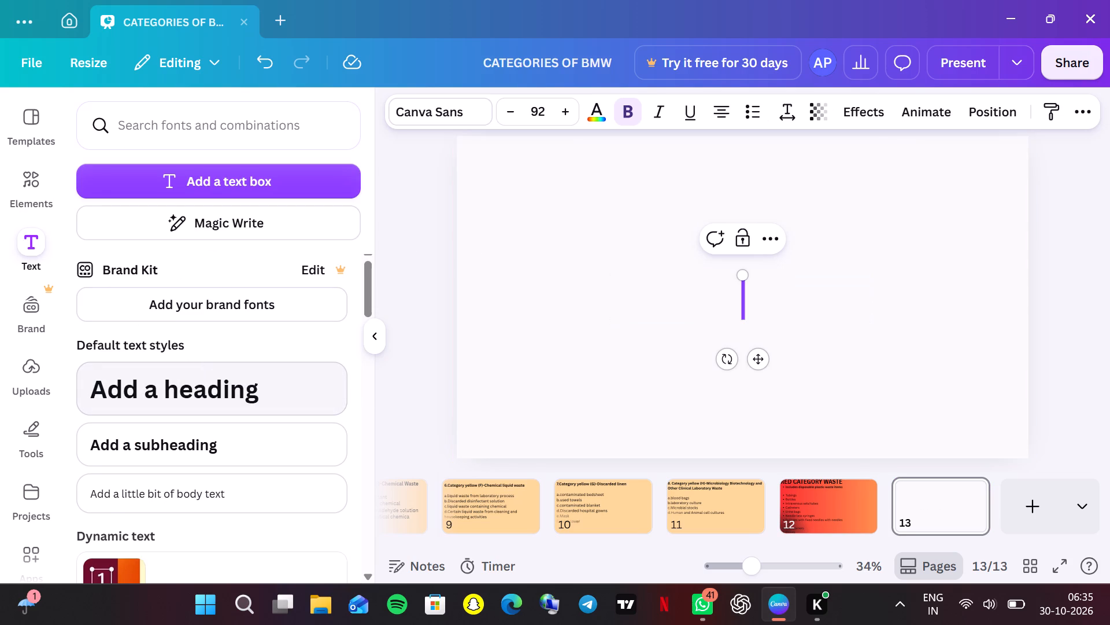
type("WHITE")
key("space")
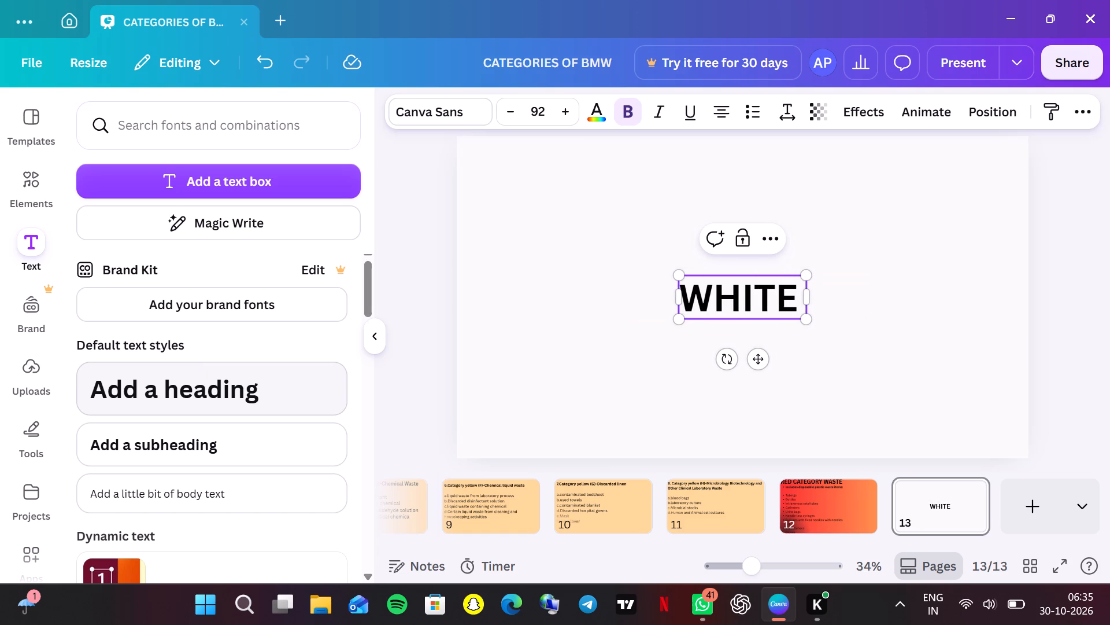
type("CAT")
type("EGORI")
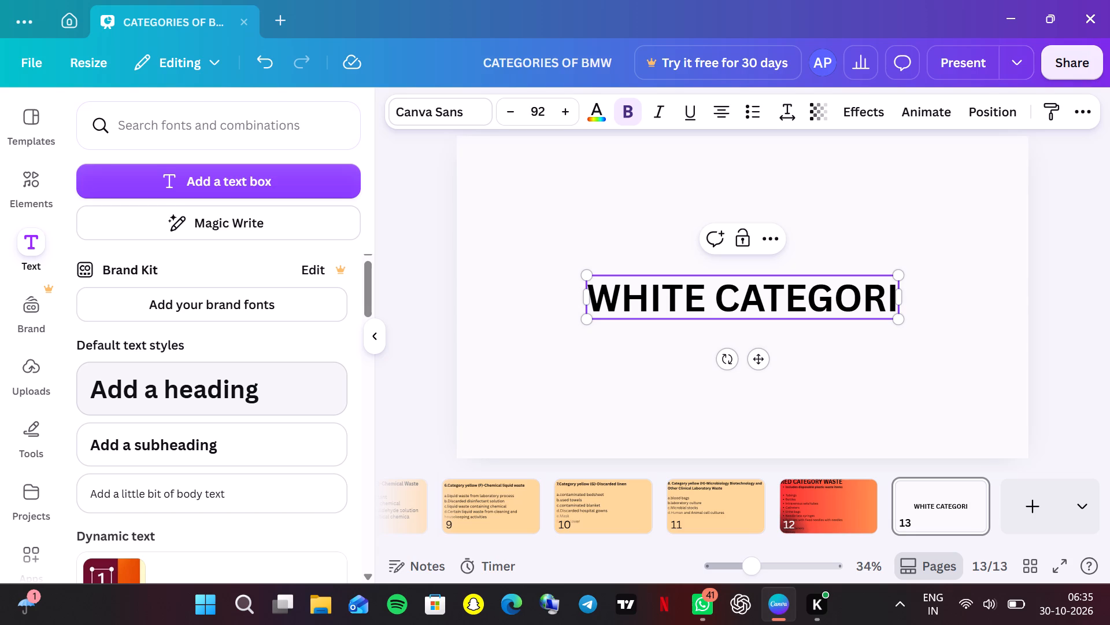
key("BackSpace")
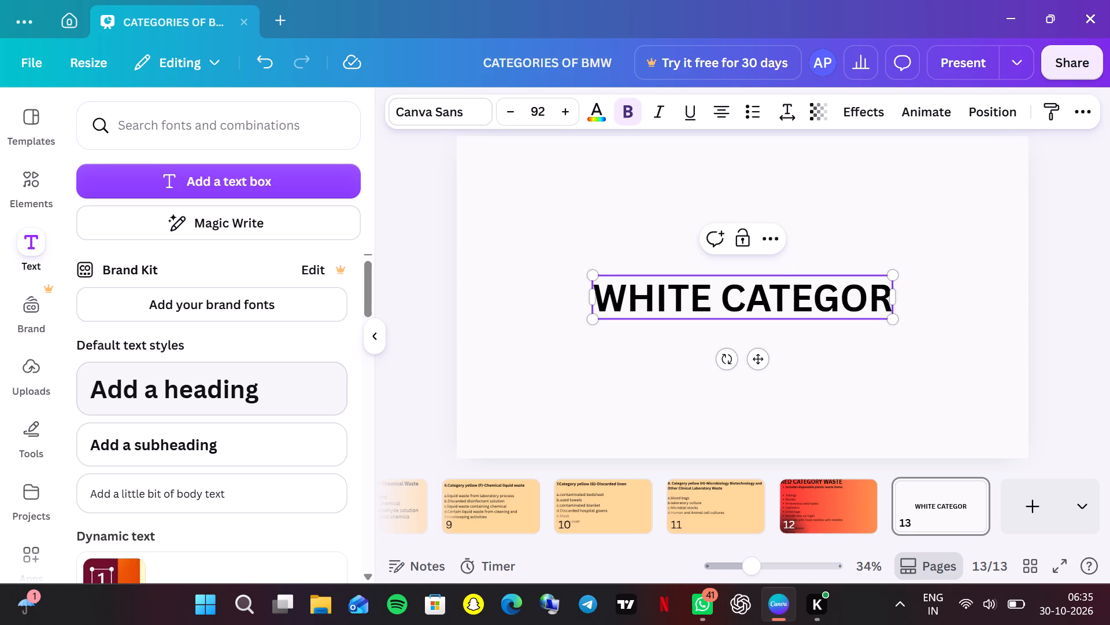
key("y")
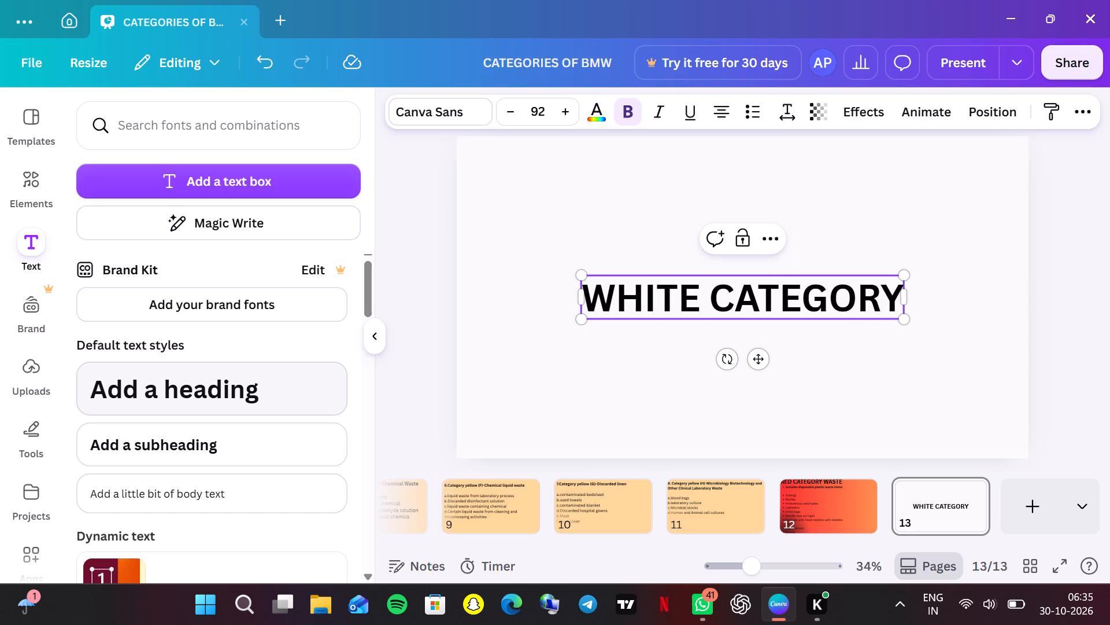
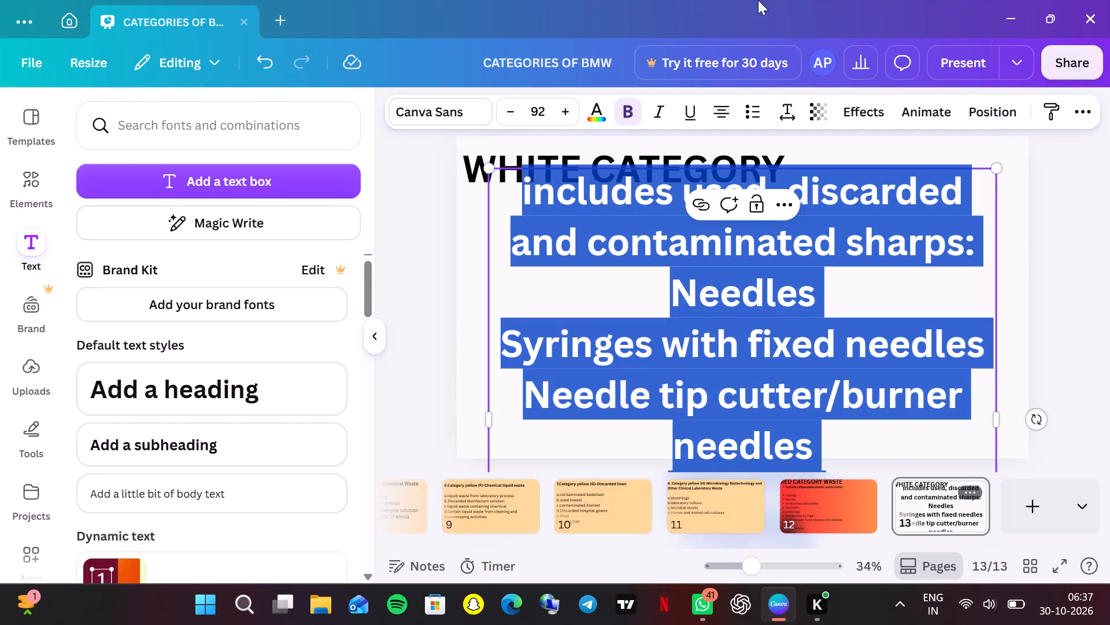
Remove the bold formatting from the sharps waste text on the WHITE CATEGORY slide and reduce its font size to about 69.
left_click(624, 113)
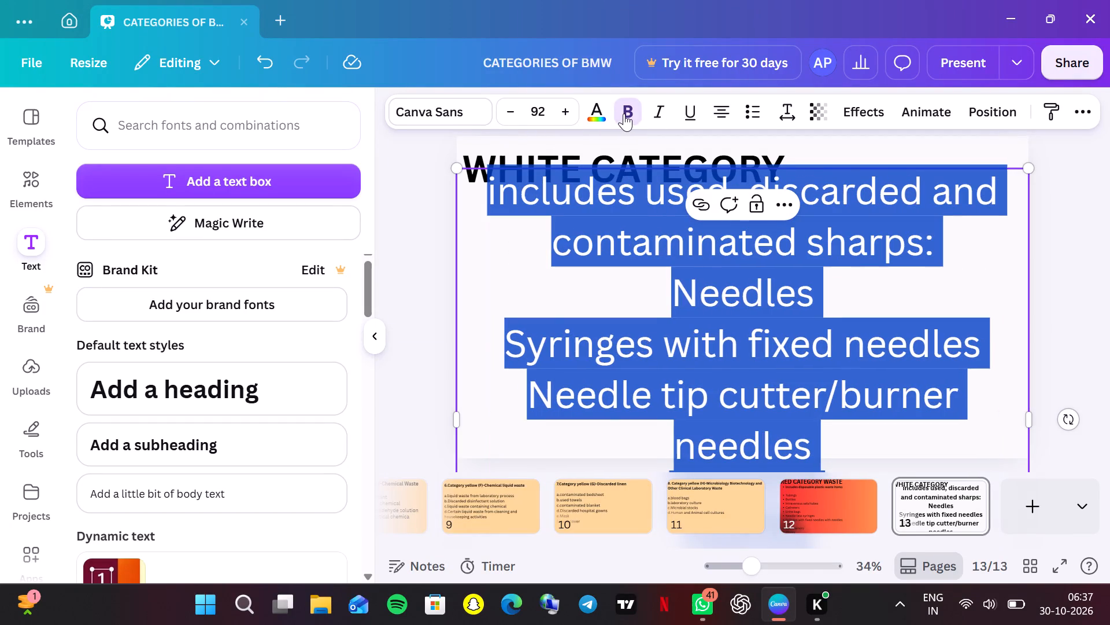
triple_click(510, 123)
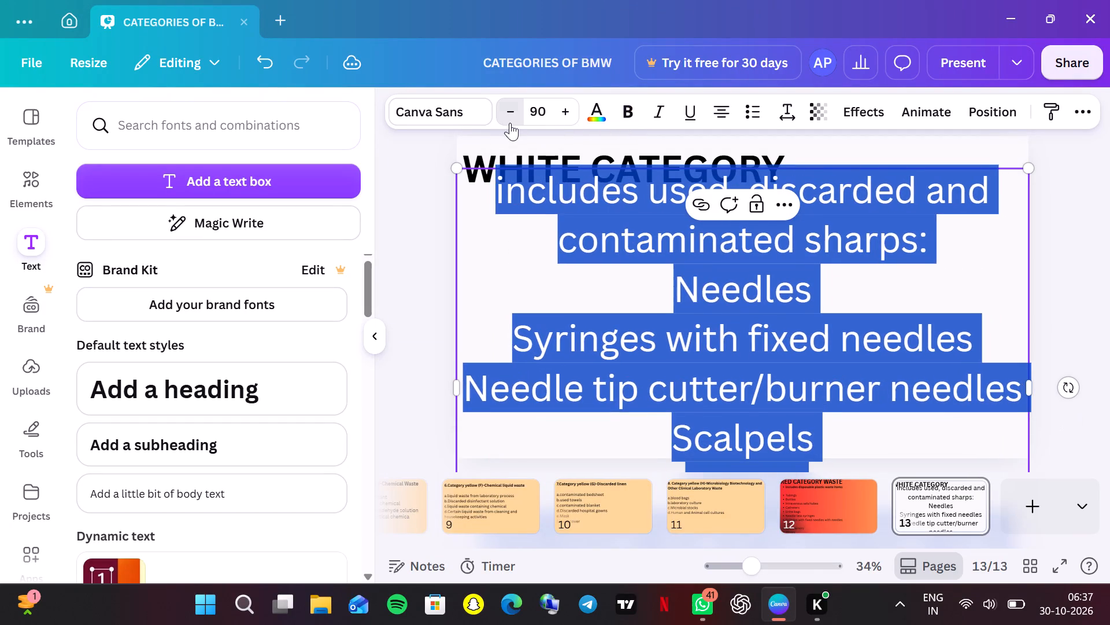
triple_click(510, 123)
triple_click(510, 123)
triple_click(510, 123)
triple_click(510, 123)
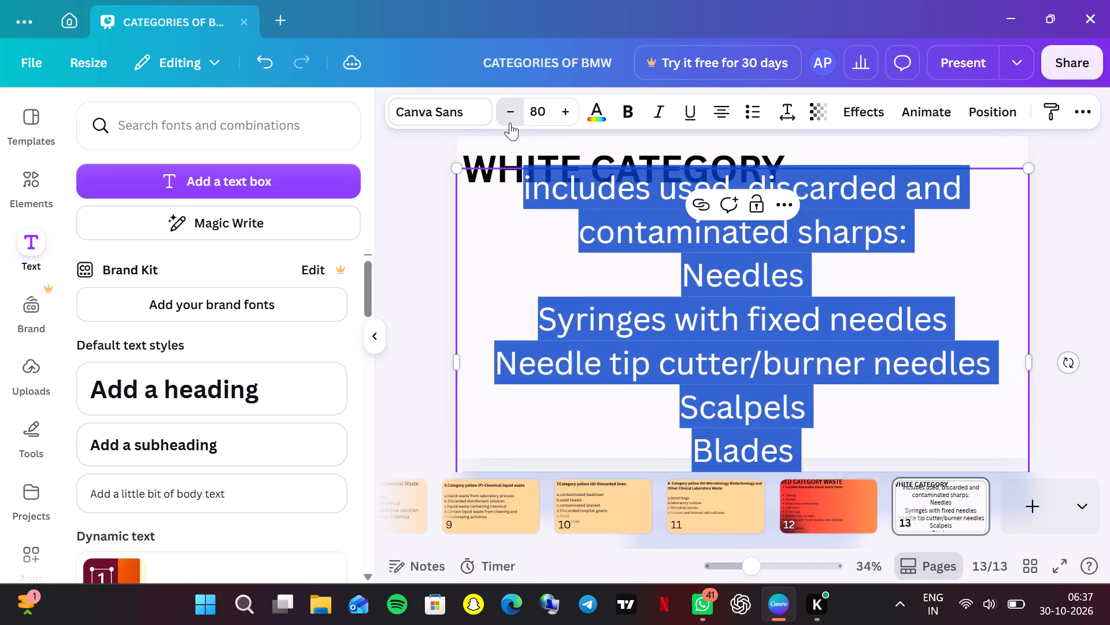
triple_click(510, 123)
triple_click(510, 123)
triple_click(510, 123)
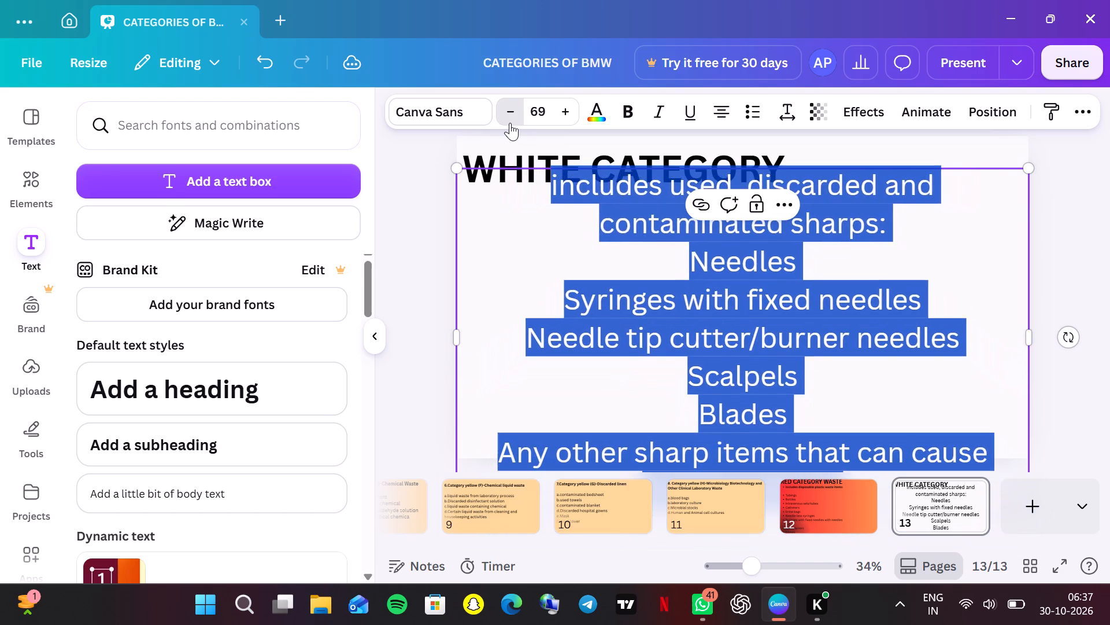
Reduce the sharps text on the white category slide to font size 57 and left-align it.
triple_click(510, 123)
triple_click(510, 123)
triple_click(510, 123)
double_click(510, 123)
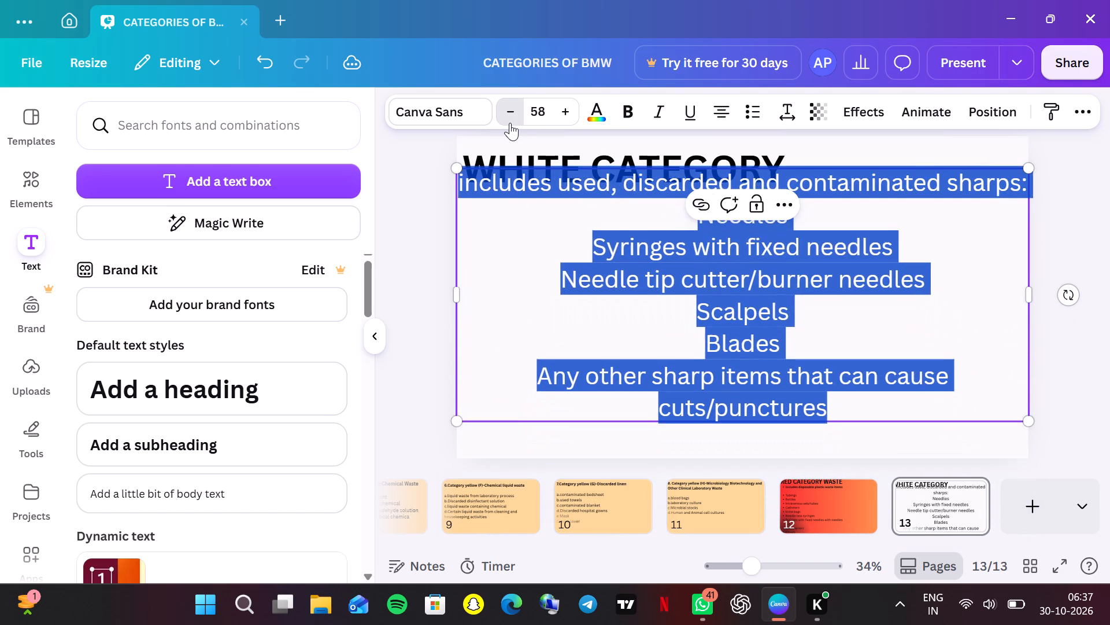
left_click(715, 104)
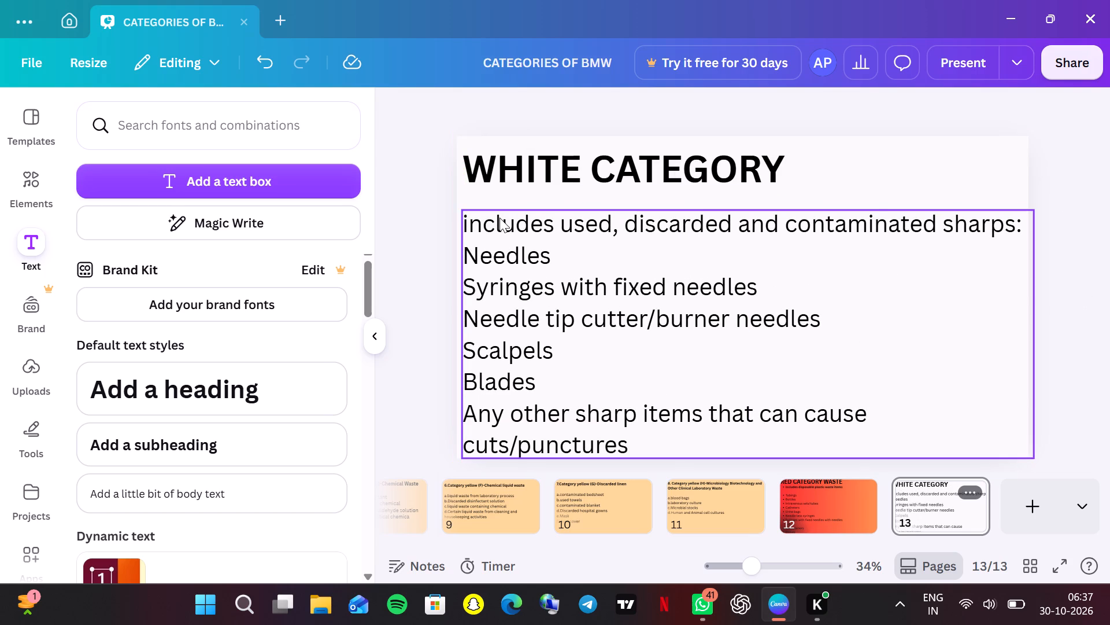
Move the sharps text box slightly up towards the WHITE CATEGORY heading.
left_click(465, 225)
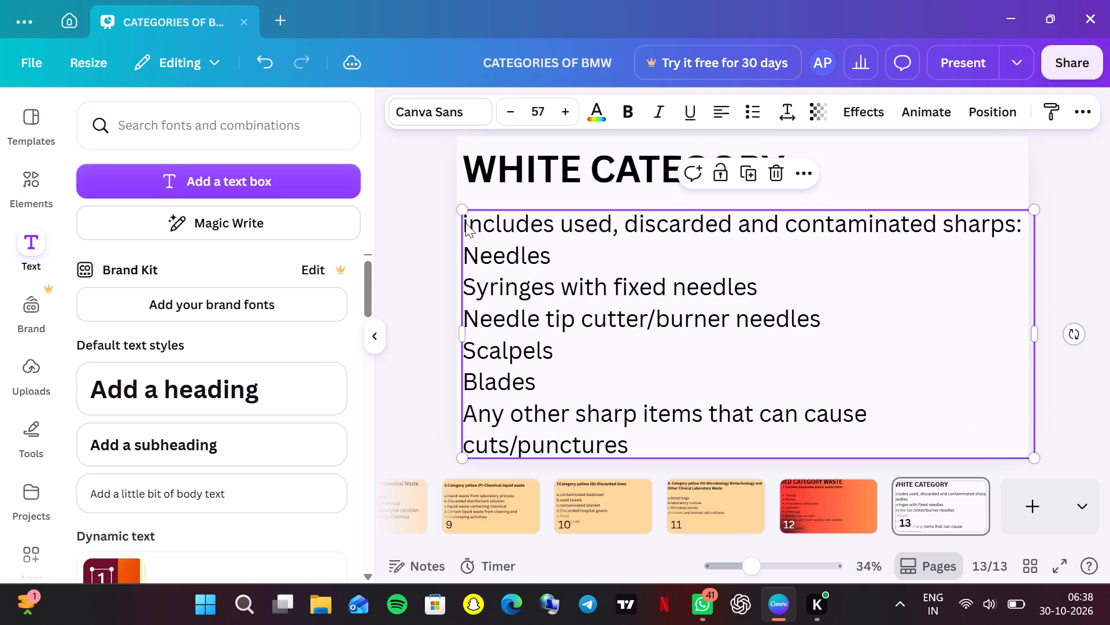
left_click(439, 233)
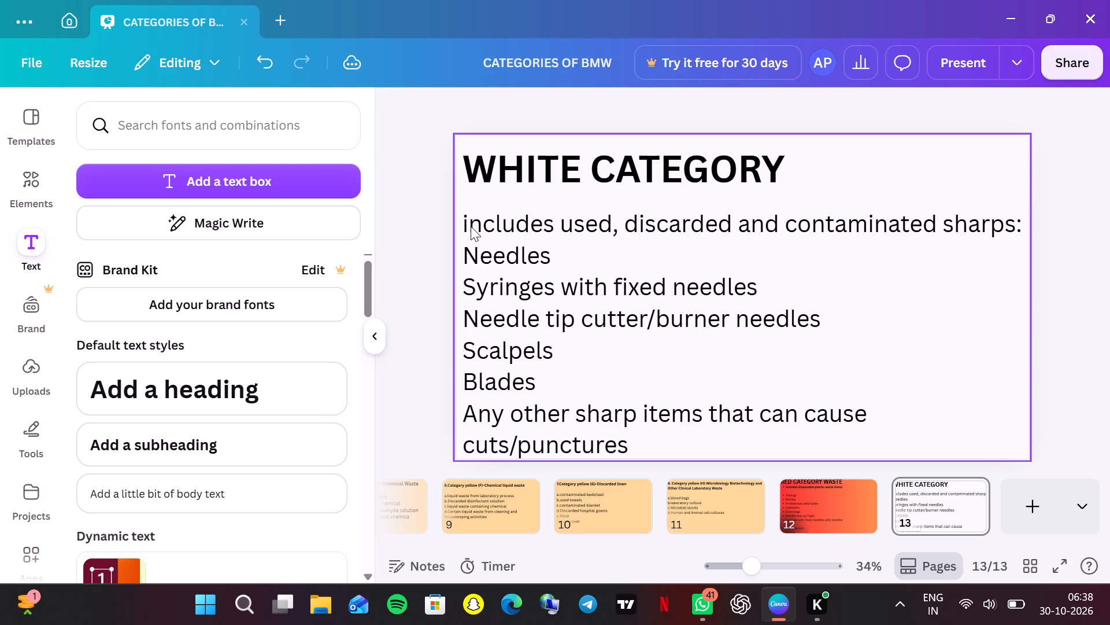
left_click_drag(471, 226, 472, 219)
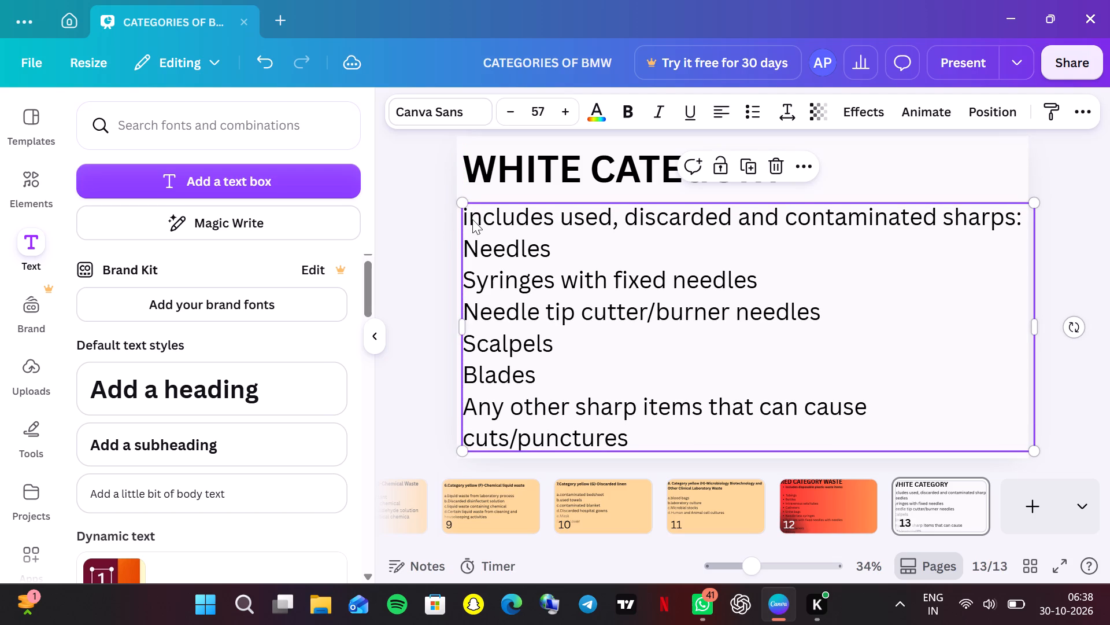
left_click(420, 235)
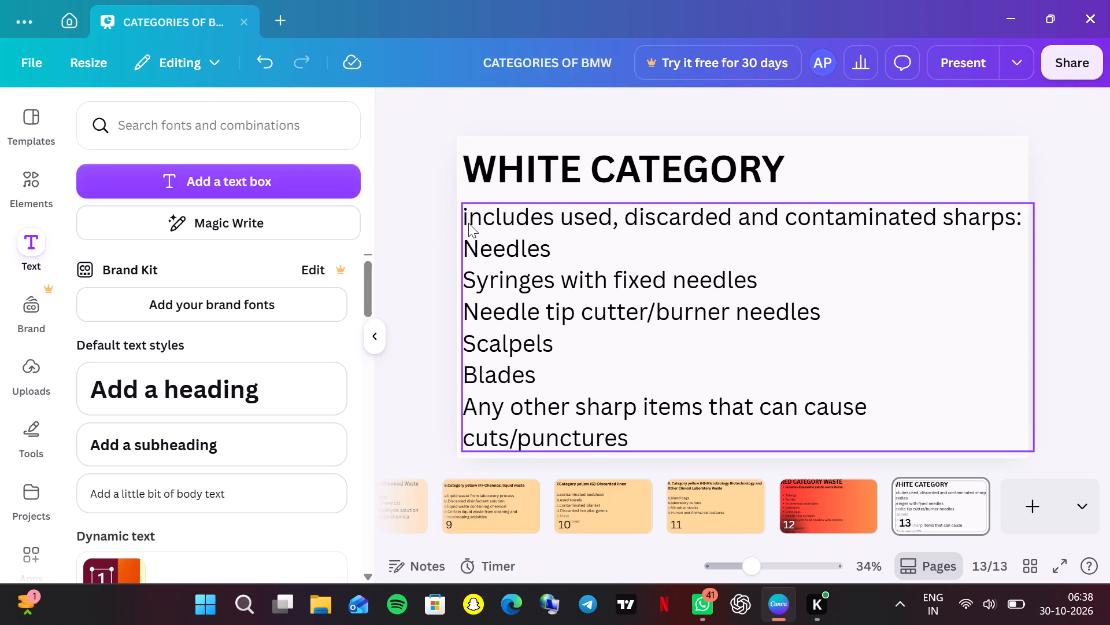
Make the whole introductory line "includes used, discarded and contaminated sharps:" bold.
double_click(471, 221)
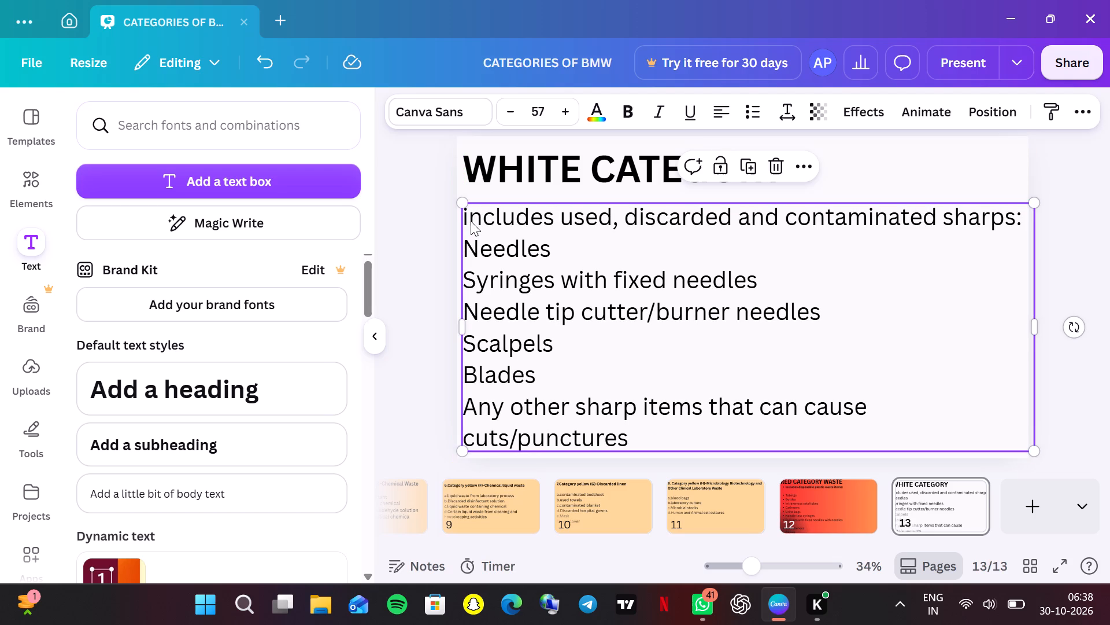
left_click(471, 221)
left_click(471, 221)
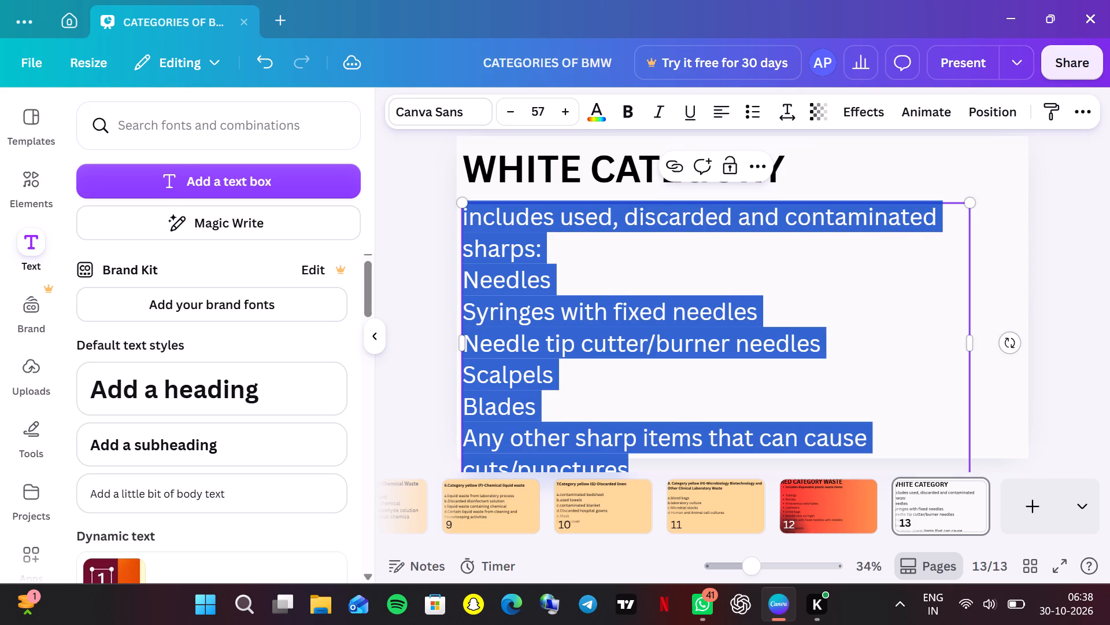
left_click_drag(465, 216, 657, 218)
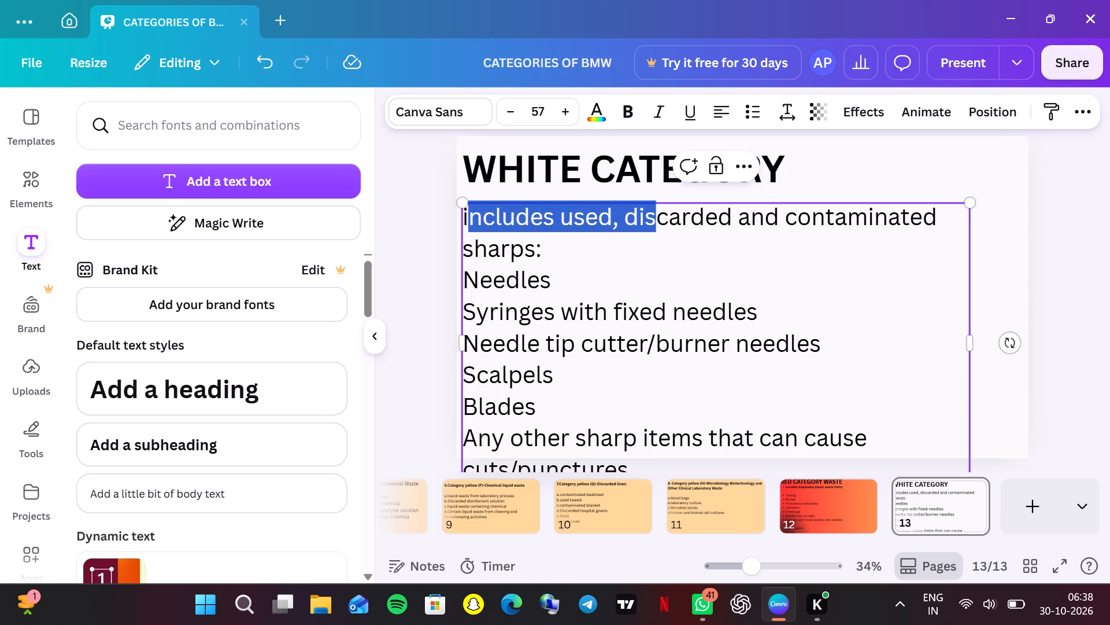
left_click_drag(657, 218, 774, 218)
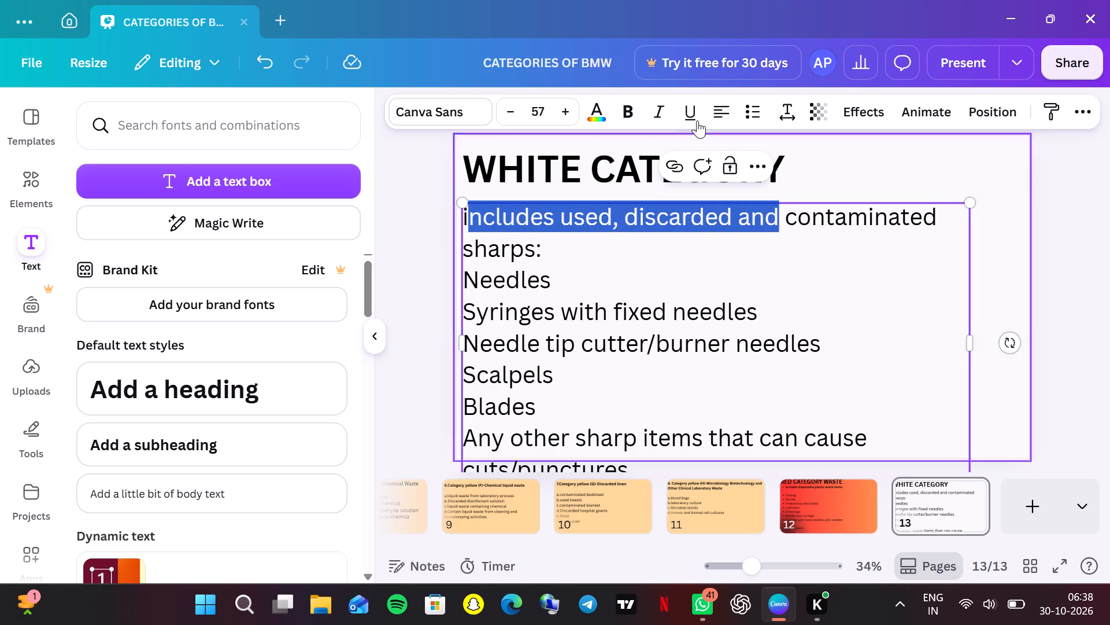
left_click(618, 111)
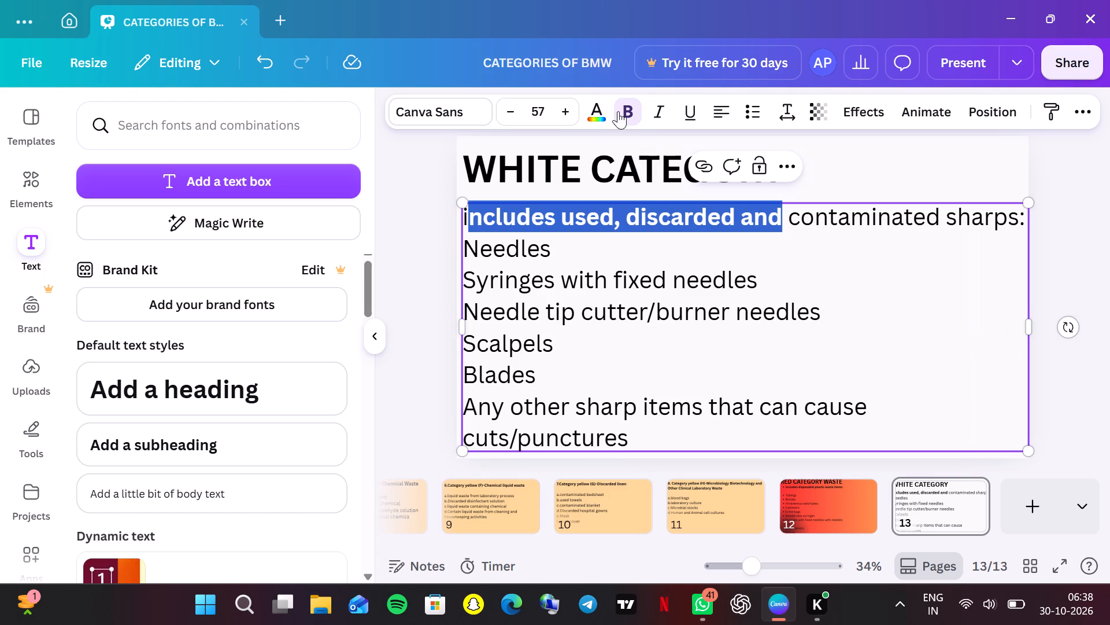
left_click(408, 244)
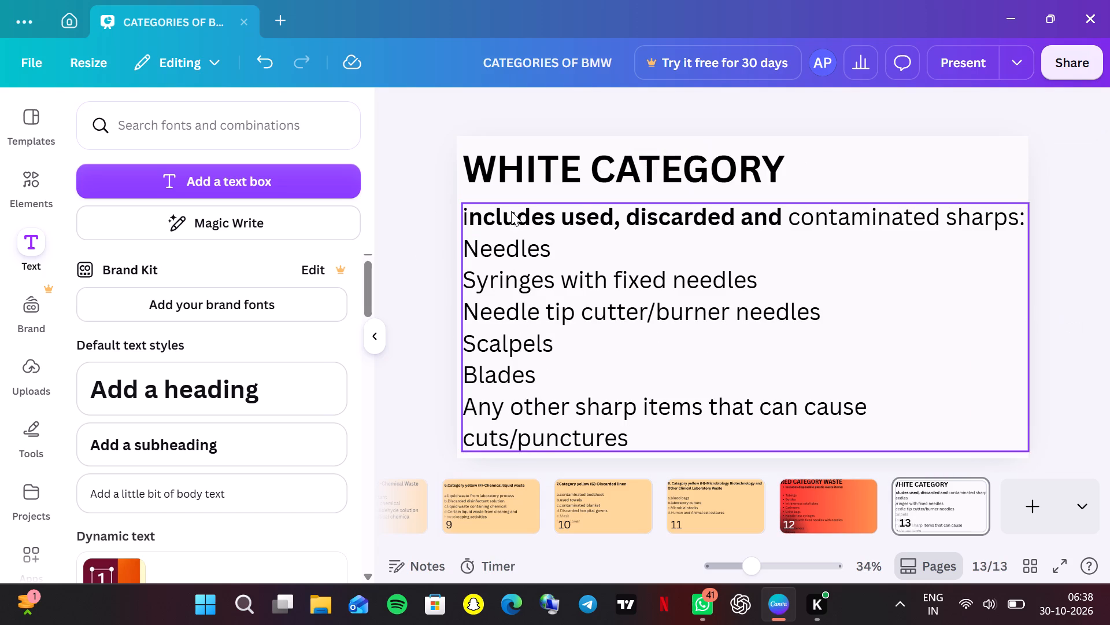
double_click(495, 211)
left_click(495, 211)
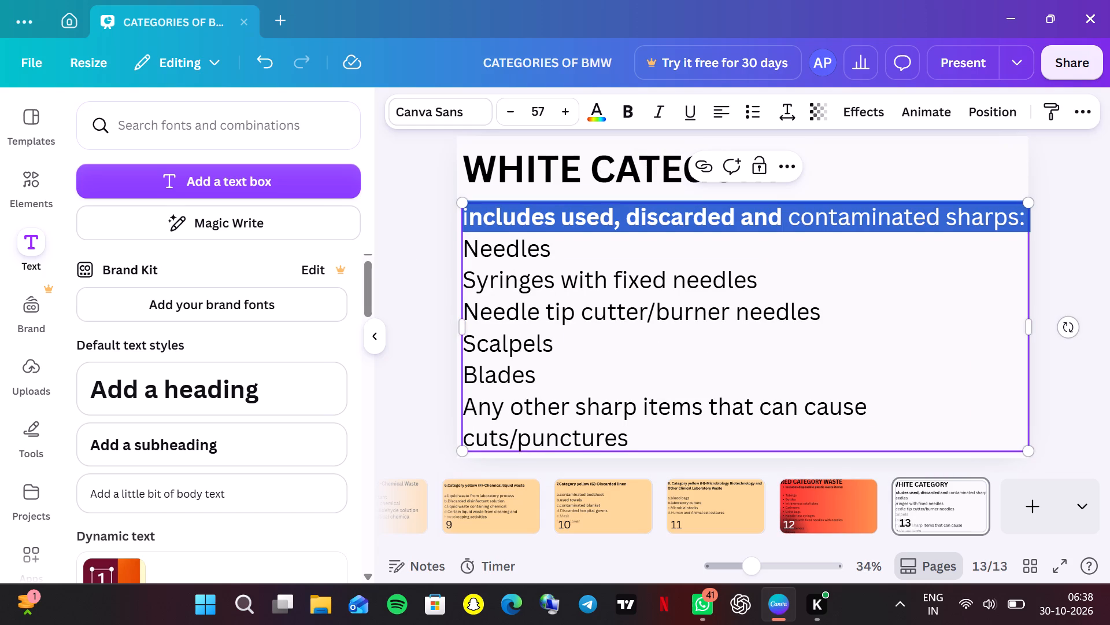
left_click(495, 211)
left_click(495, 211)
double_click(495, 211)
left_click(624, 110)
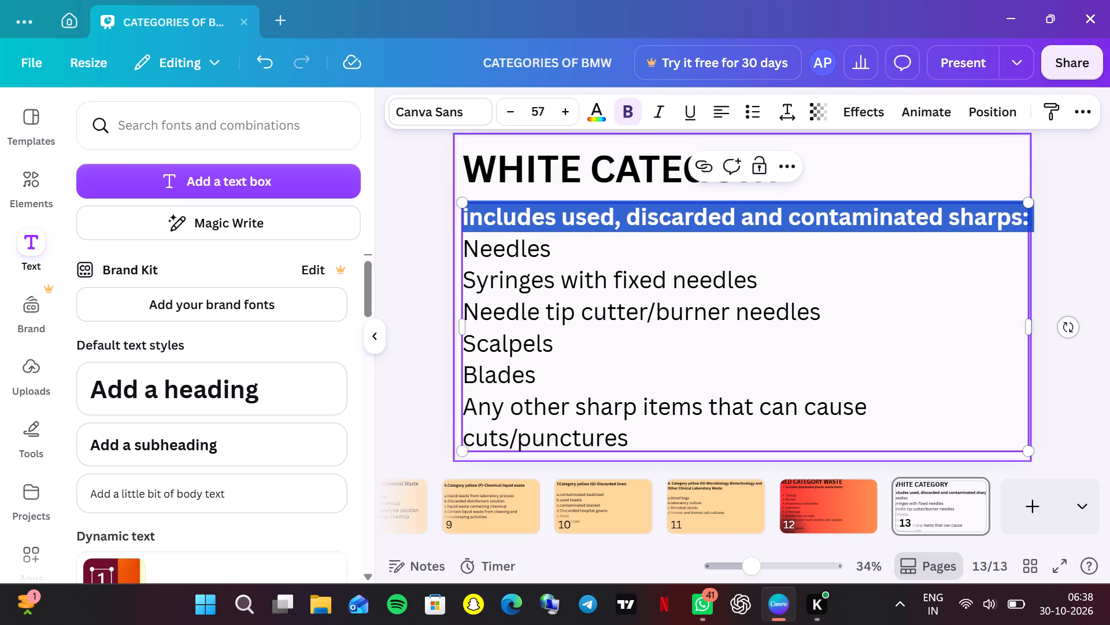
left_click(440, 262)
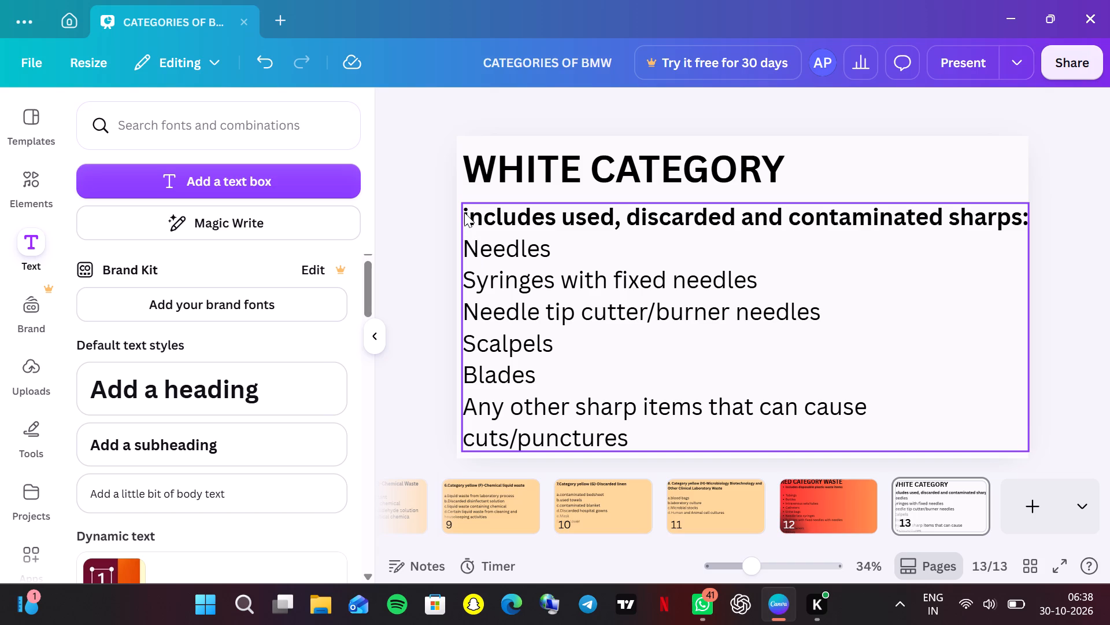
Move the sharps text box up closer beneath the heading, keeping its left edge in line with the heading text.
left_click_drag(464, 212, 472, 209)
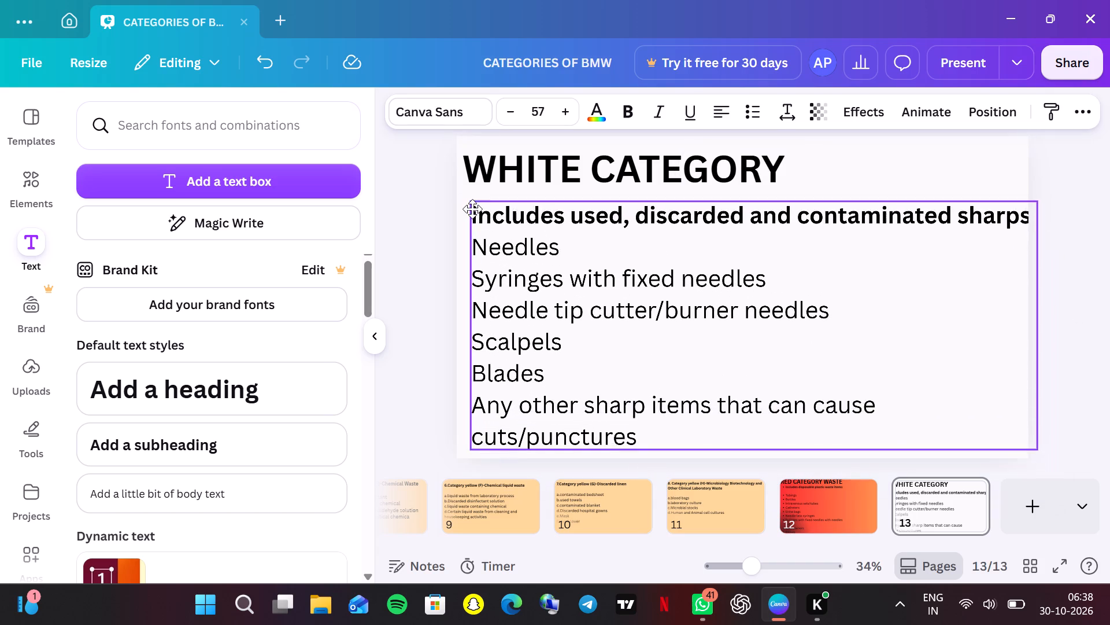
left_click_drag(472, 209, 470, 207)
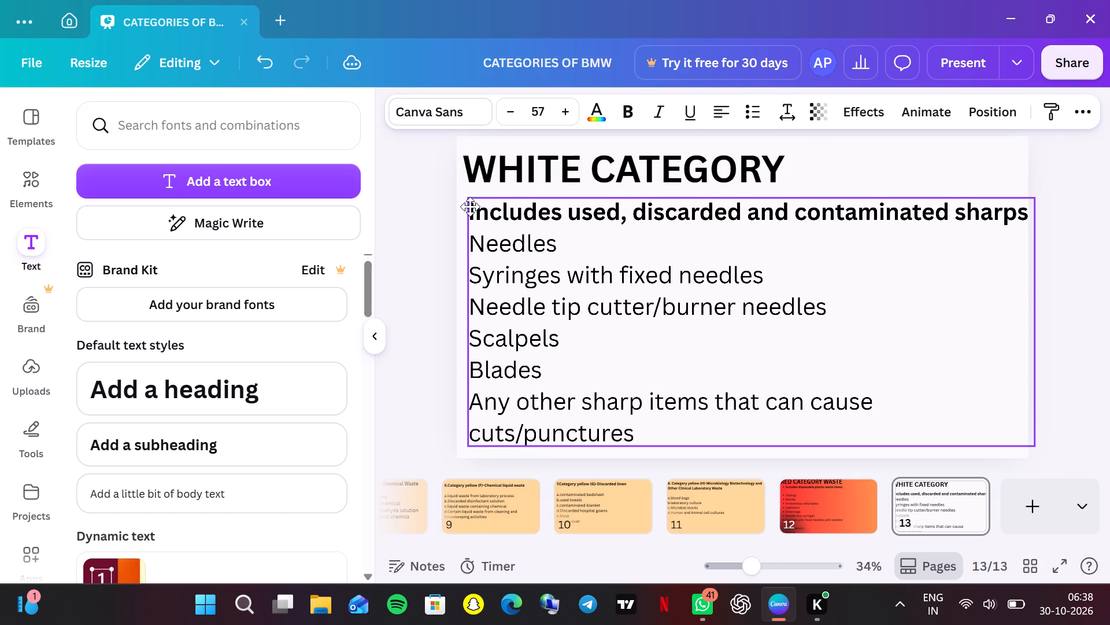
left_click_drag(470, 207, 467, 206)
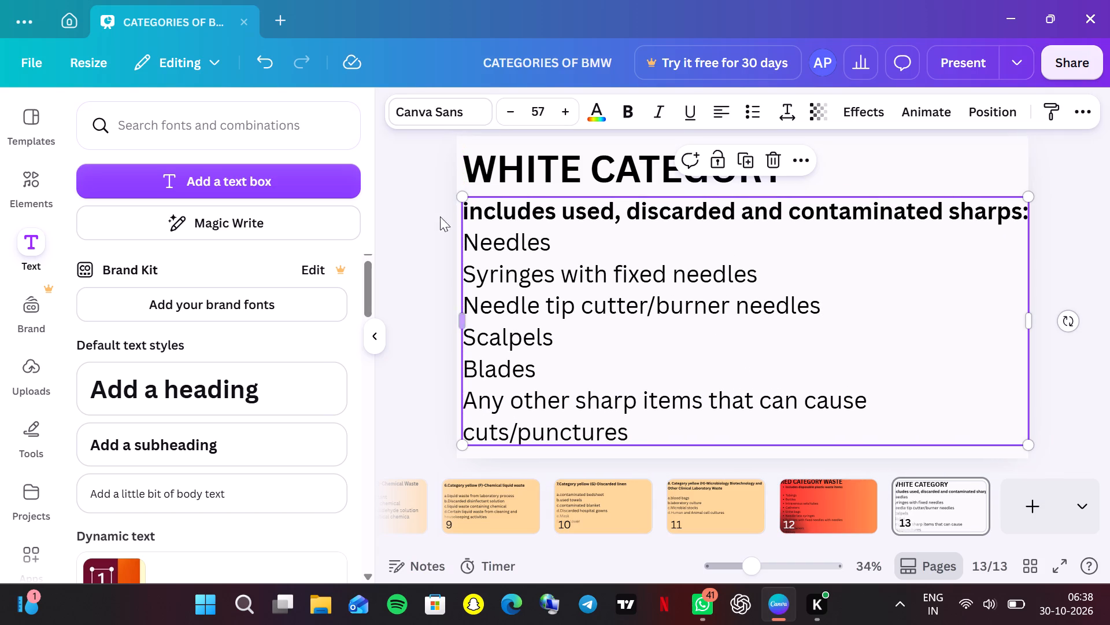
Format all the sharps text as a bulleted list.
left_click(473, 218)
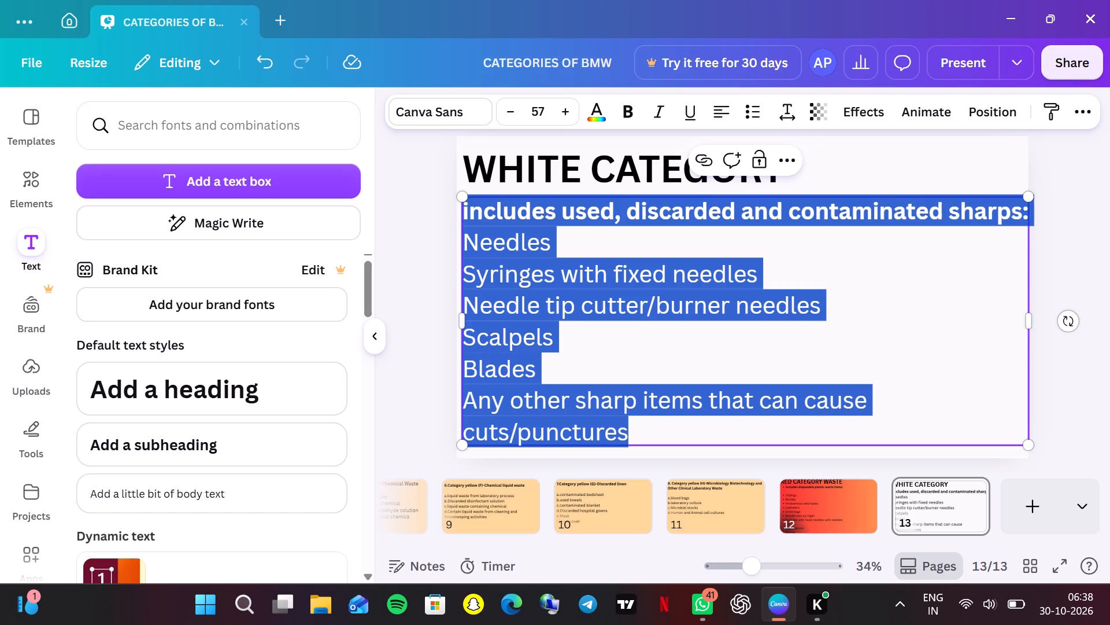
left_click(749, 109)
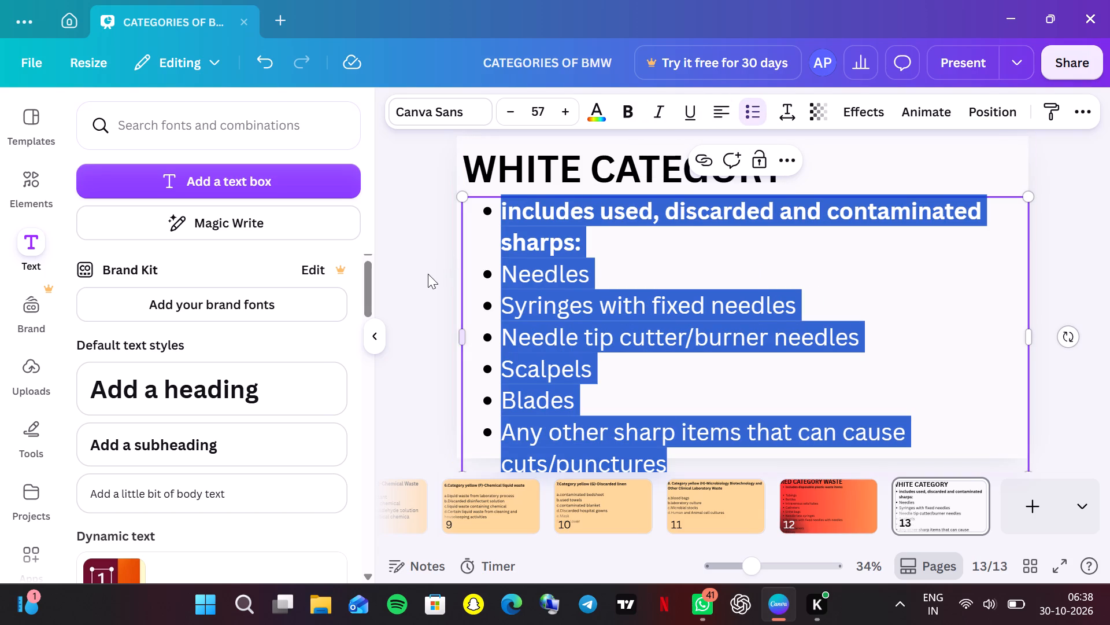
Insert an empty line without a bullet after the bold introductory line, at font size 27, as a spacer before Needles.
left_click(596, 241)
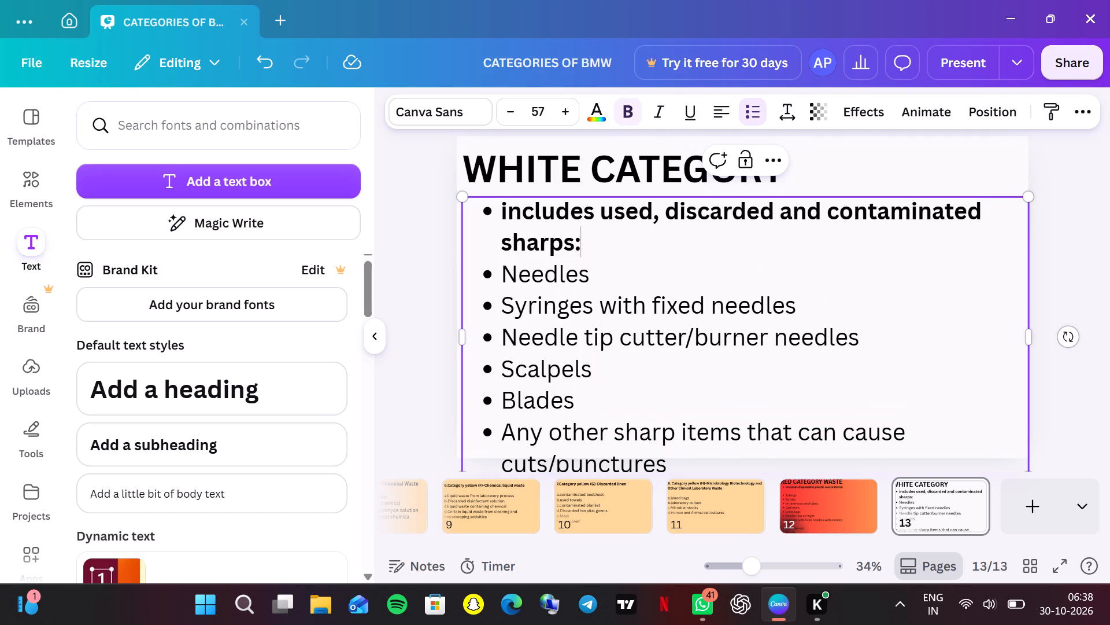
key("Return")
triple_click(516, 115)
triple_click(516, 115)
left_click(516, 115)
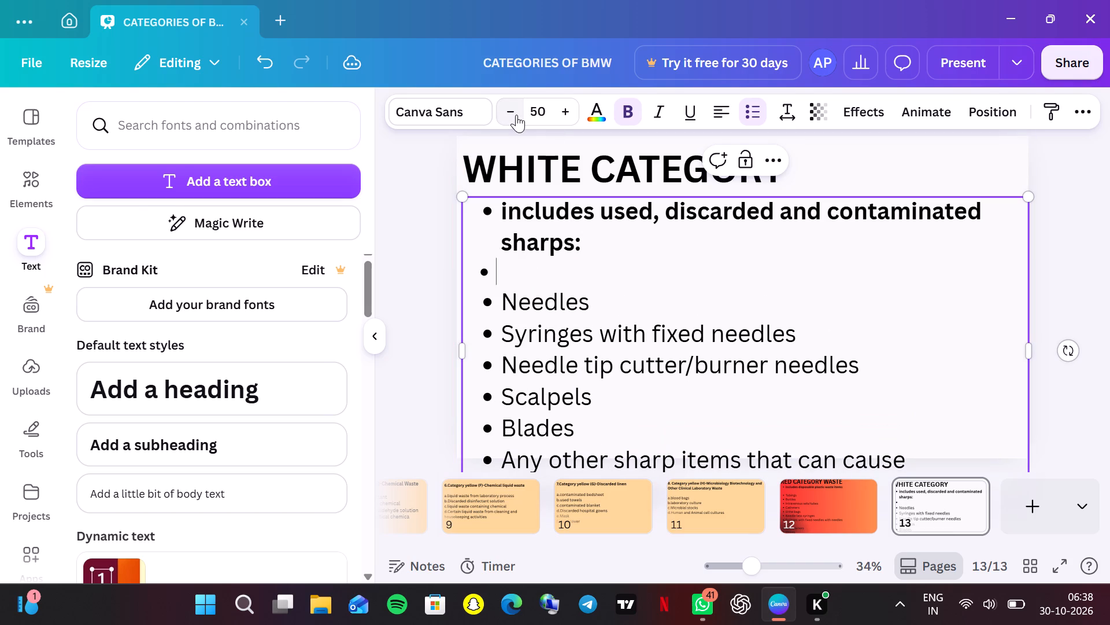
triple_click(516, 115)
left_click(516, 115)
triple_click(516, 115)
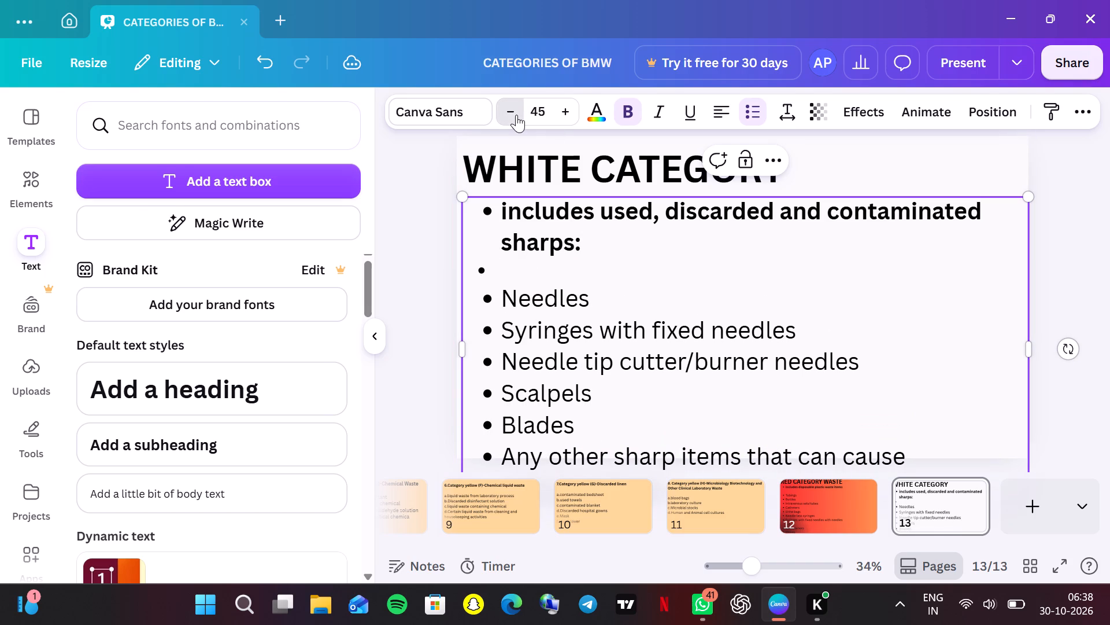
triple_click(516, 115)
triple_click(516, 115)
triple_click(516, 115)
triple_click(516, 115)
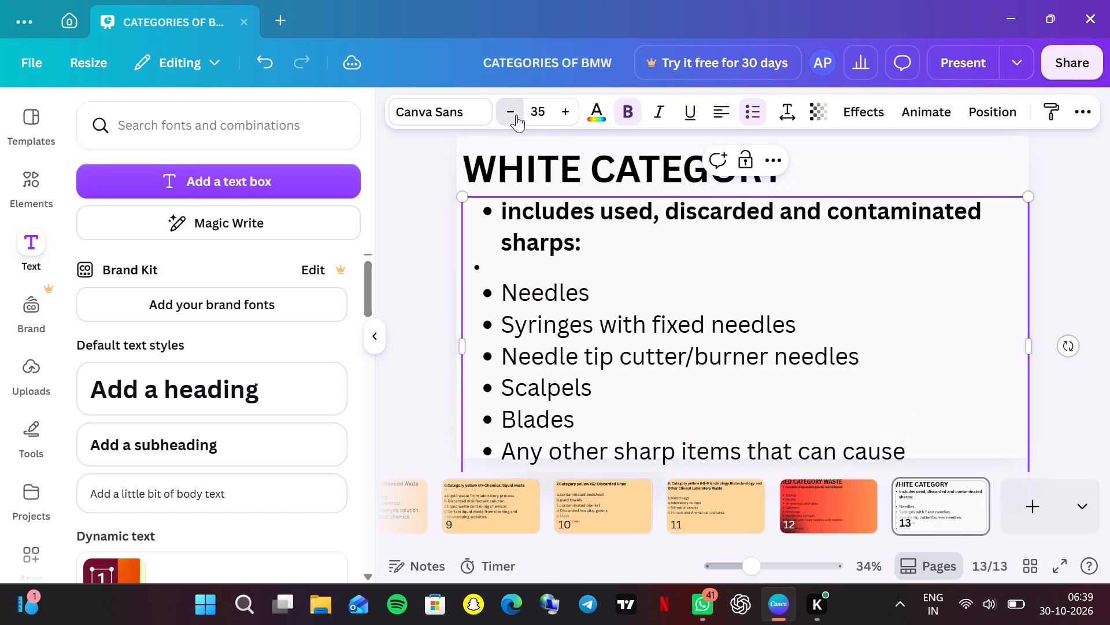
triple_click(516, 115)
left_click(516, 115)
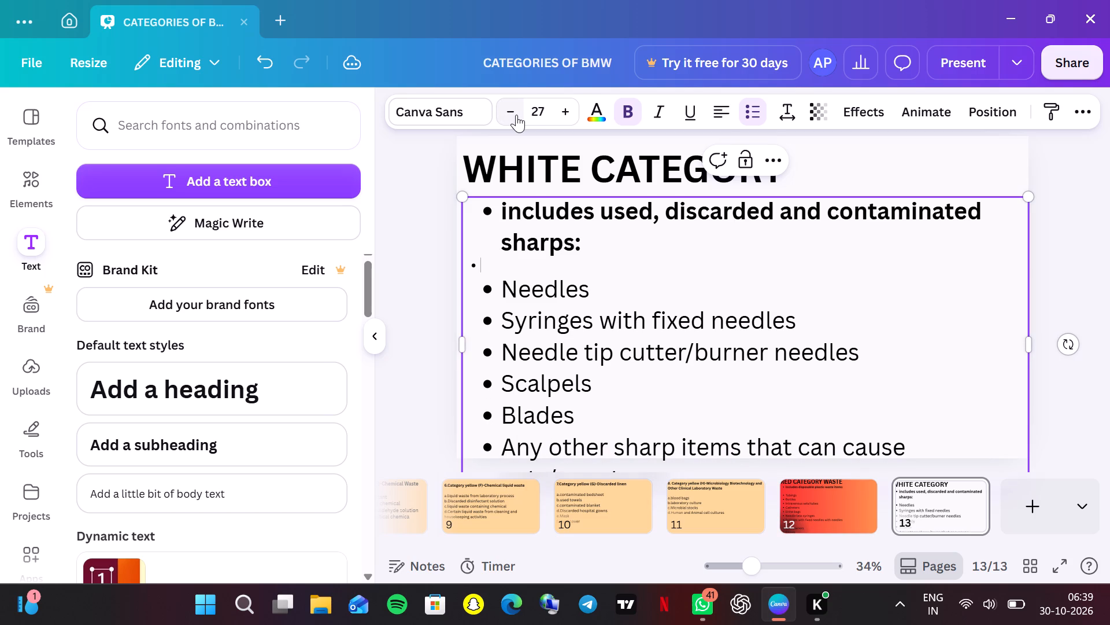
key("BackSpace")
Set the bold introductory line's font size to 56.
left_click(582, 244)
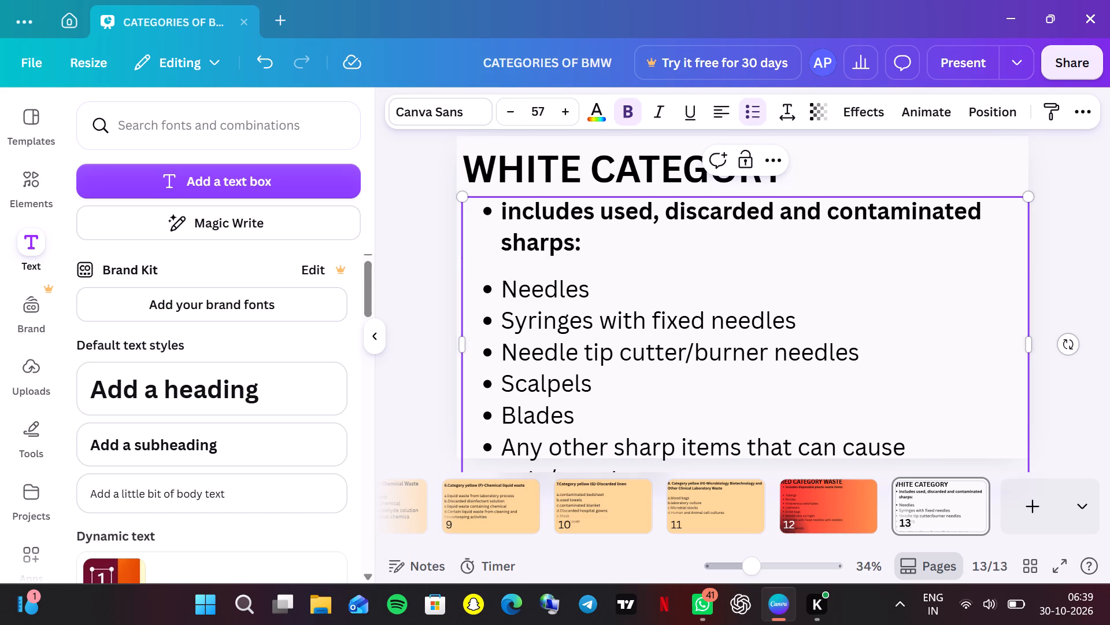
triple_click(506, 111)
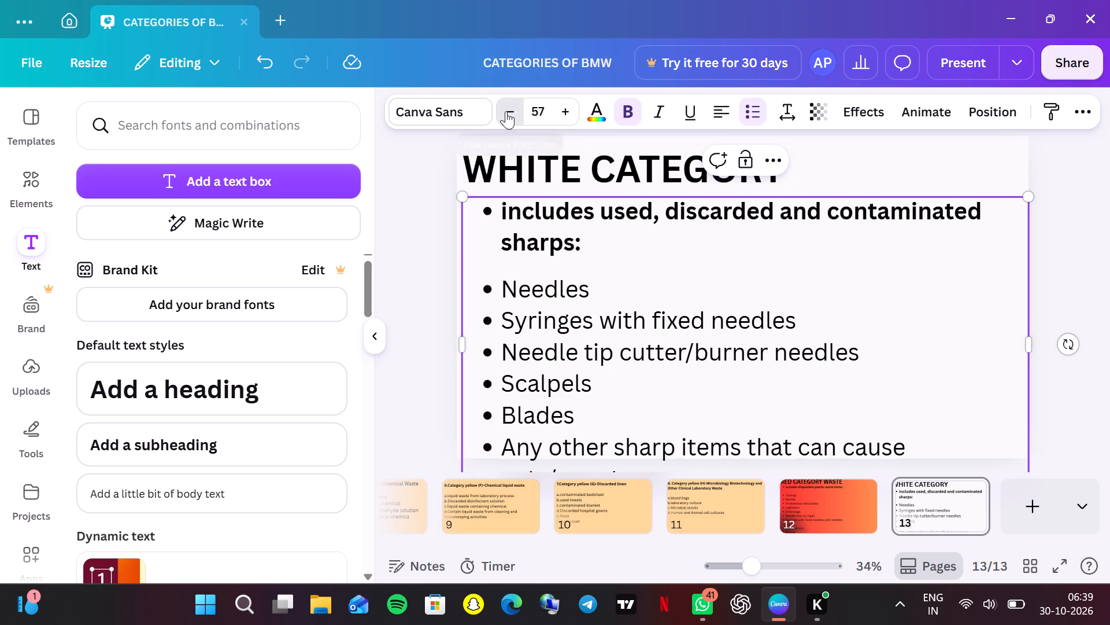
double_click(506, 111)
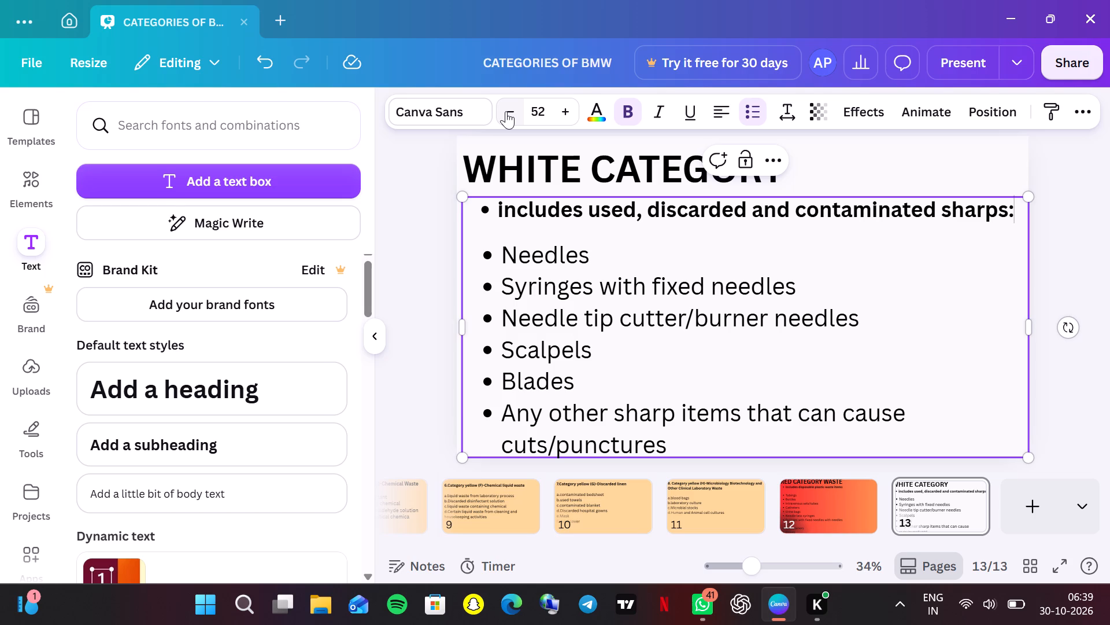
triple_click(567, 117)
left_click(567, 117)
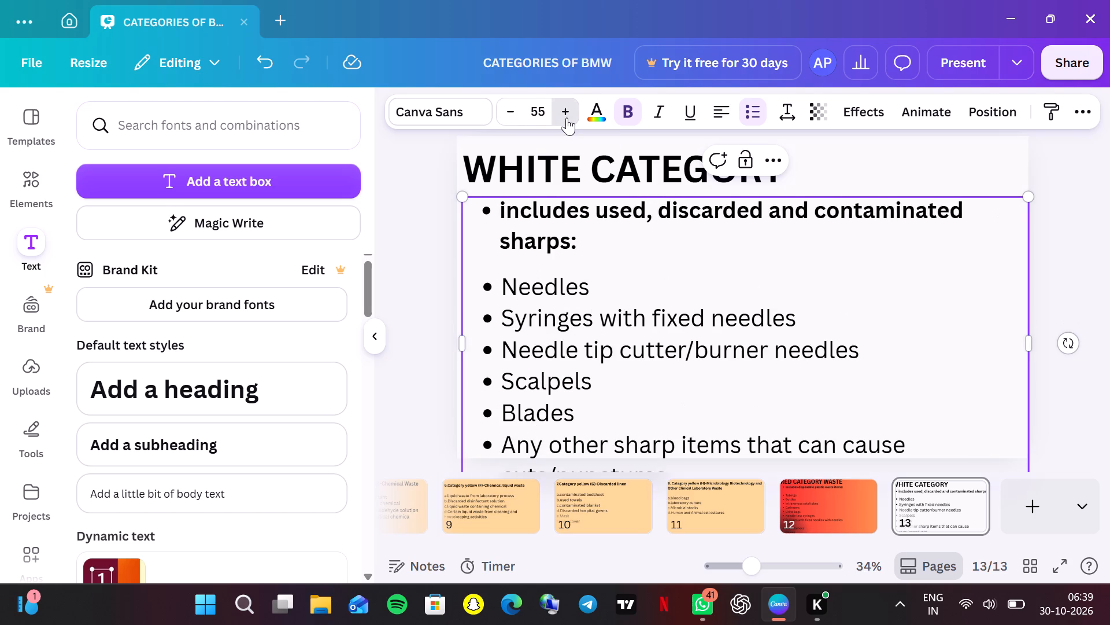
Reduce the font size of the Needles bullet to 50.
left_click(597, 296)
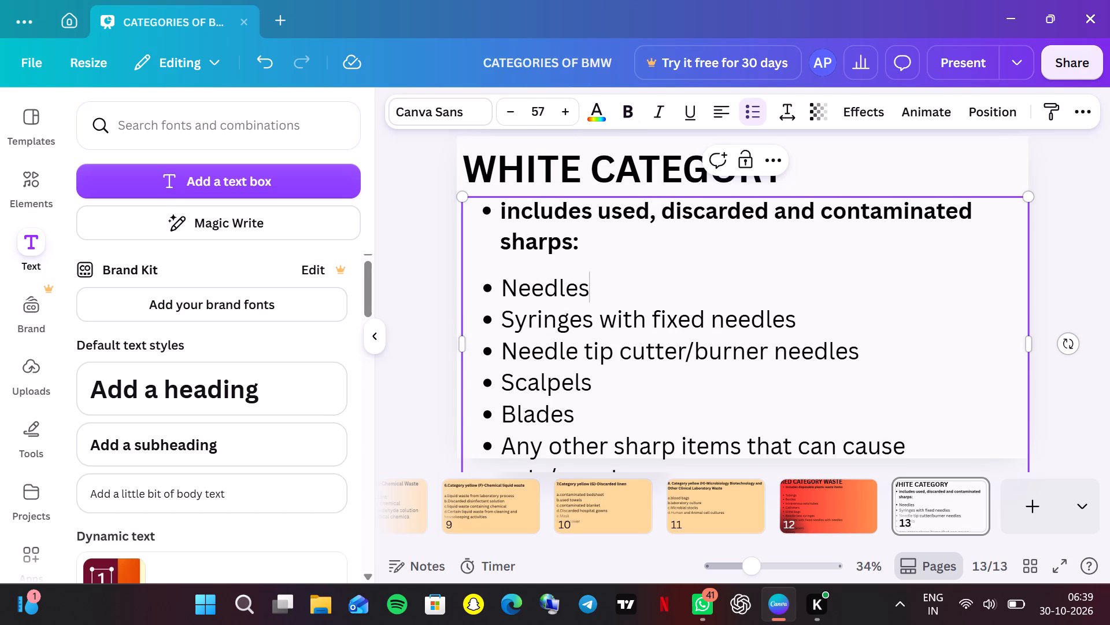
triple_click(516, 115)
triple_click(516, 115)
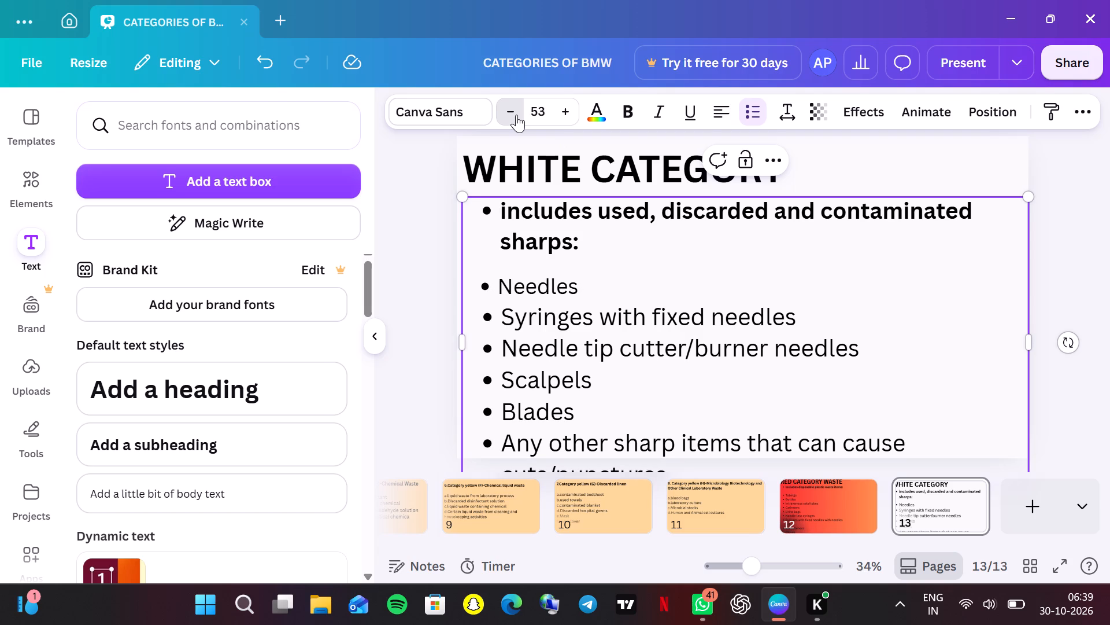
left_click(516, 115)
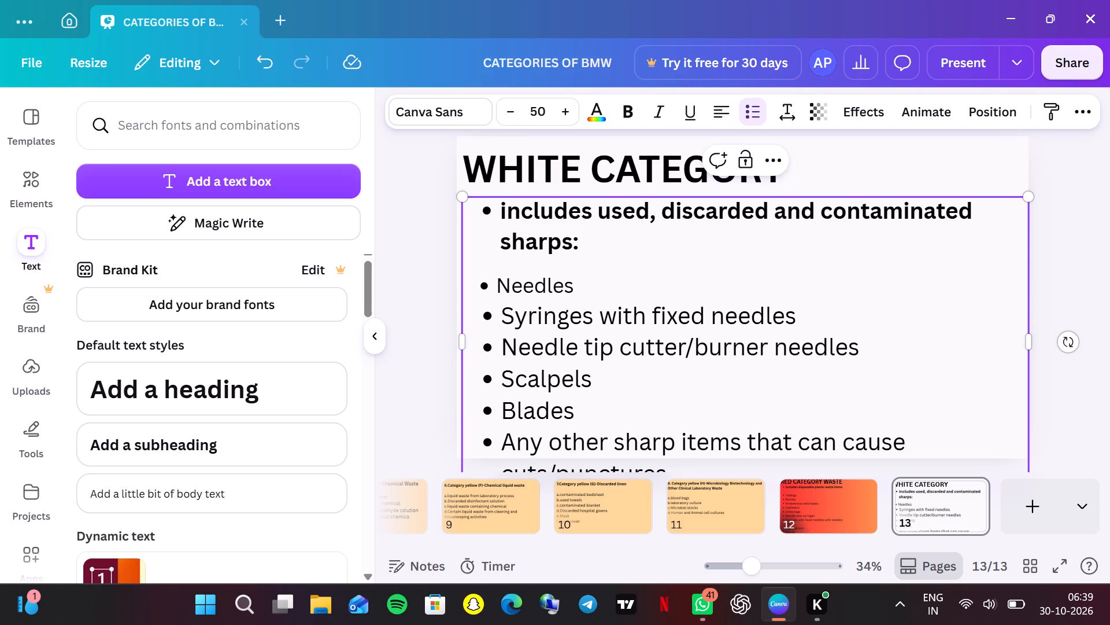
Reduce the font size of the "Syringes with fixed needles" bullet to 50.
left_click(824, 312)
triple_click(508, 112)
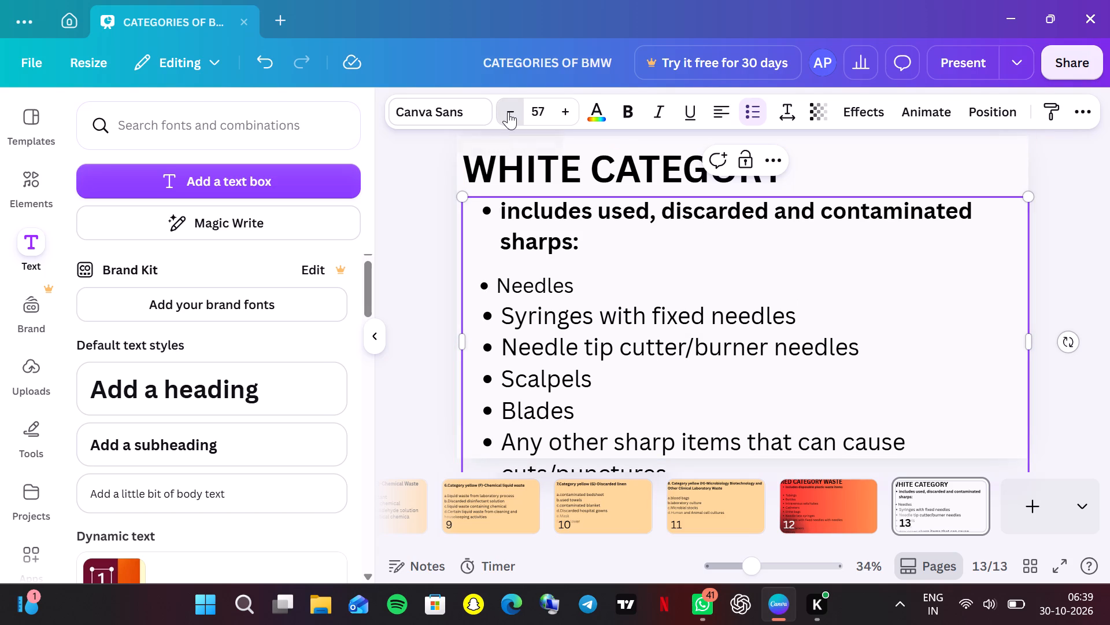
triple_click(508, 112)
left_click(508, 112)
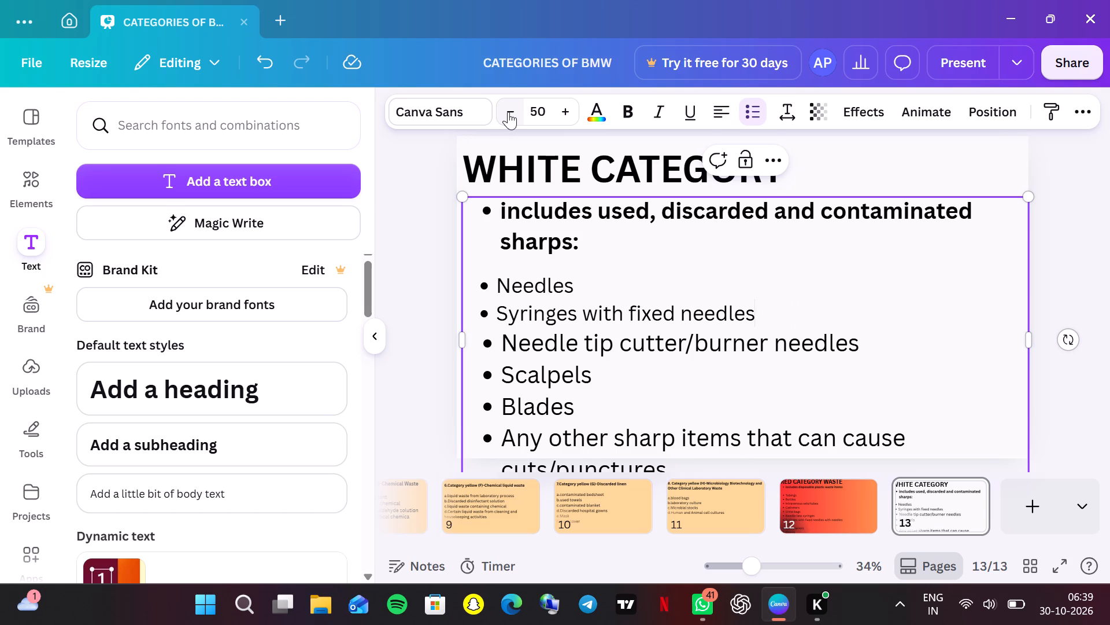
Reduce the font size of the Scalpels bullet to 50.
left_click(874, 363)
triple_click(516, 122)
double_click(516, 122)
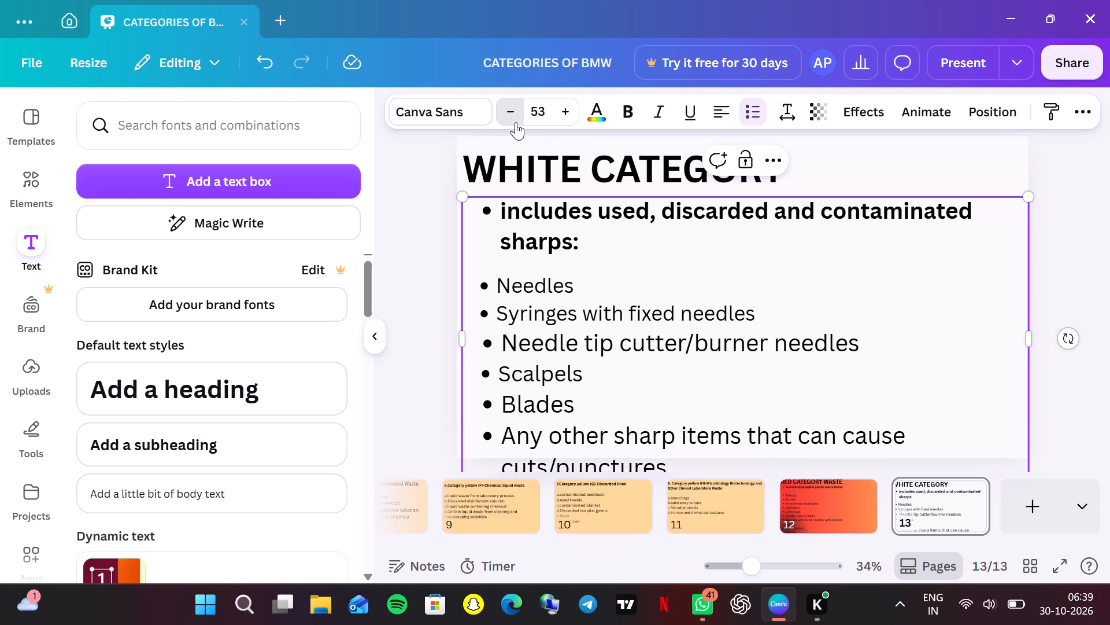
double_click(516, 122)
left_click(516, 122)
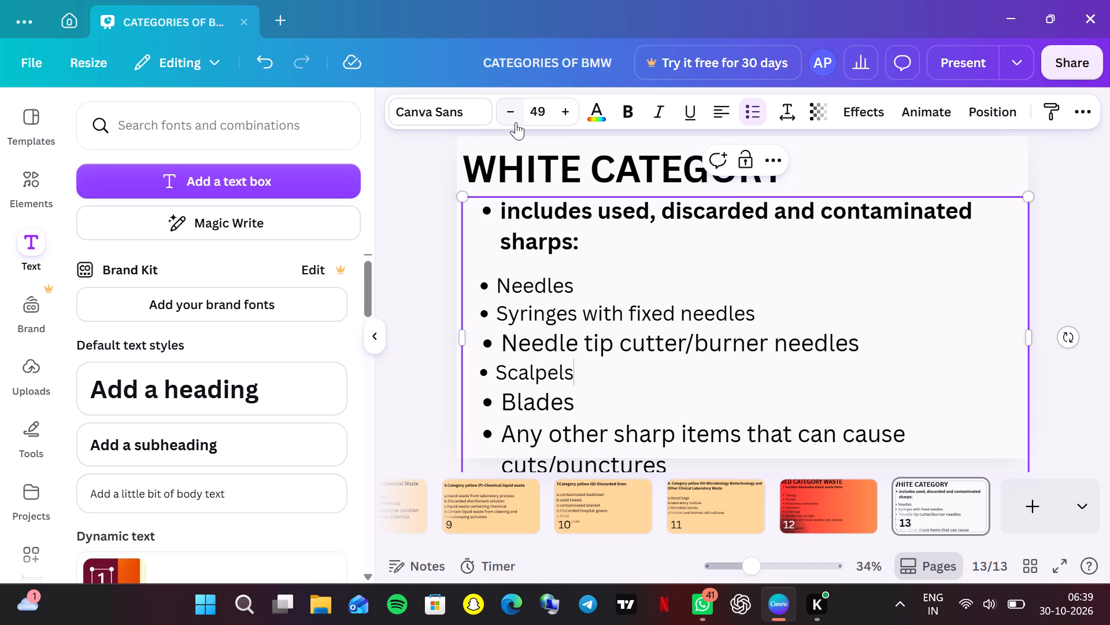
left_click(565, 112)
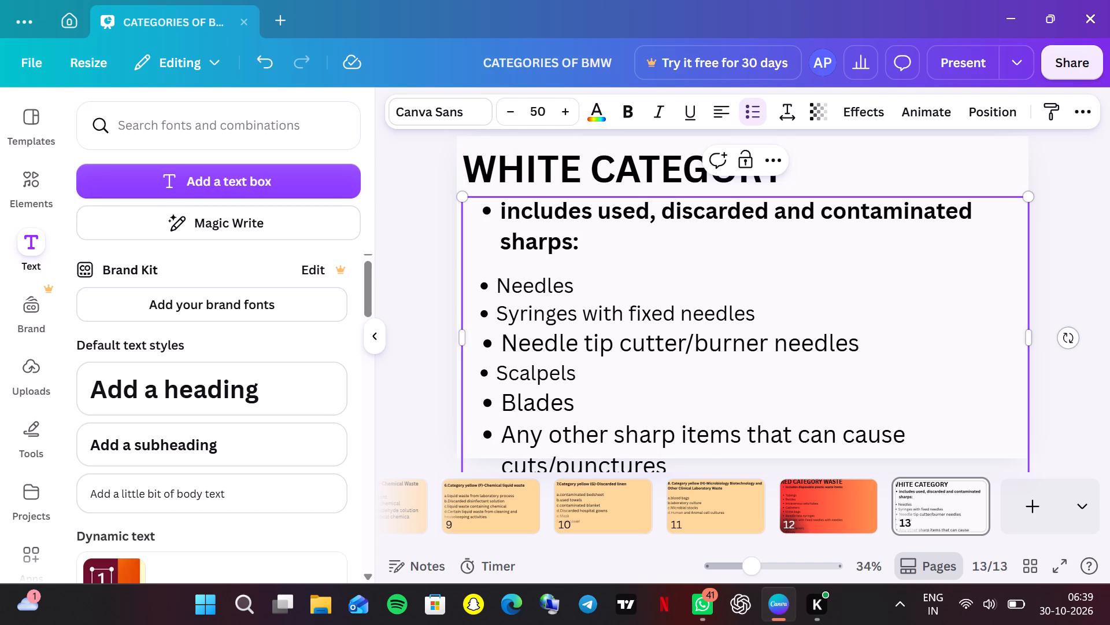
Reduce the font size of the "Needle tip cutter/burner needles" bullet to 49.
left_click(864, 334)
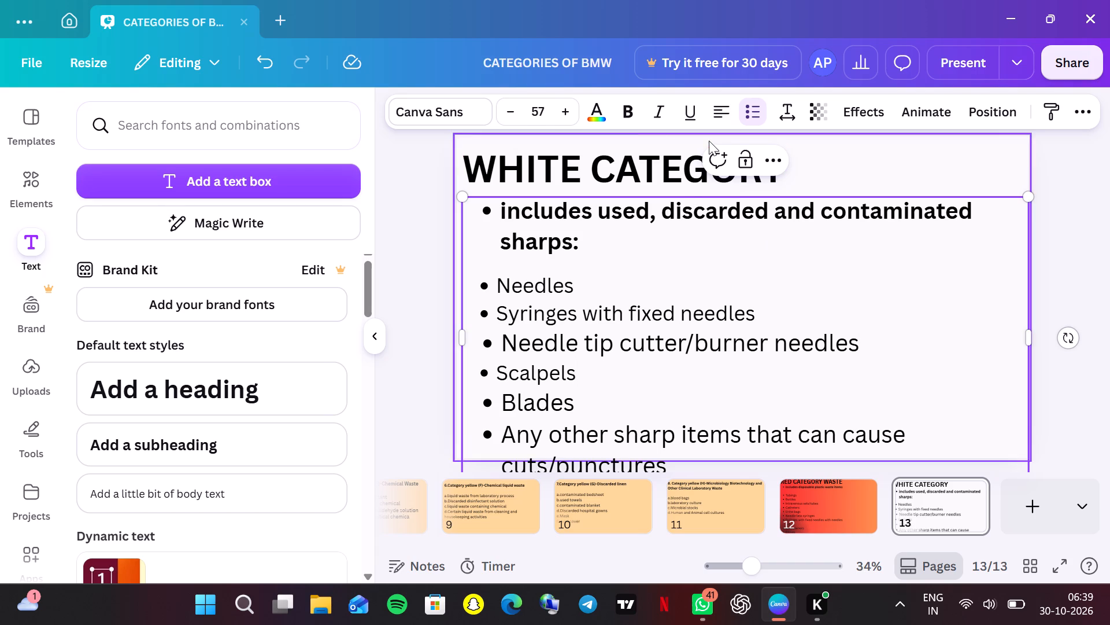
triple_click(514, 108)
triple_click(514, 108)
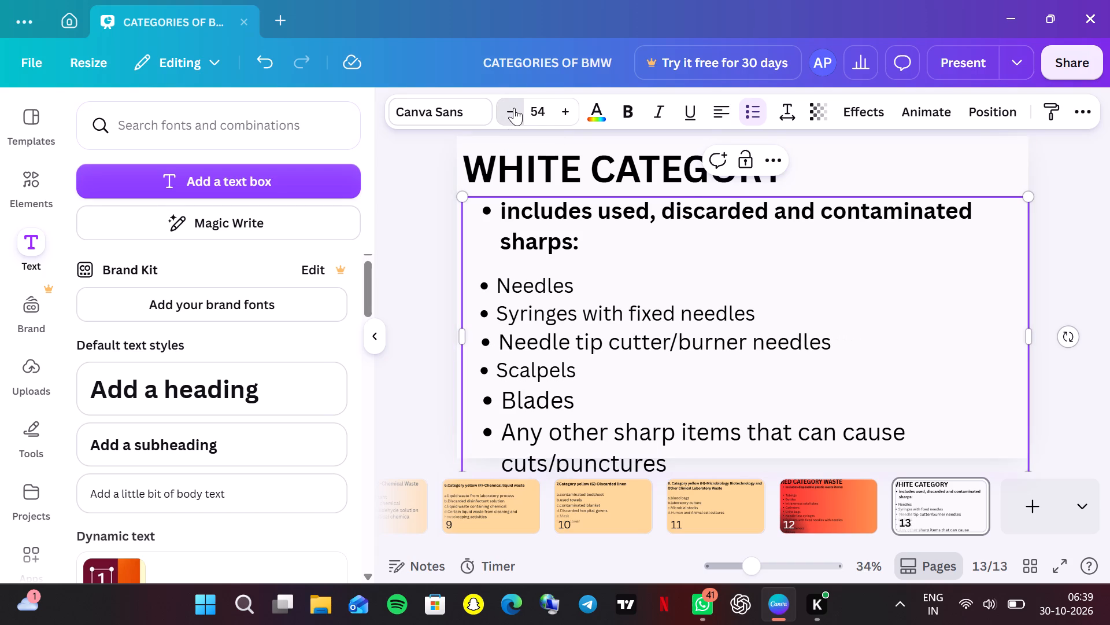
double_click(514, 108)
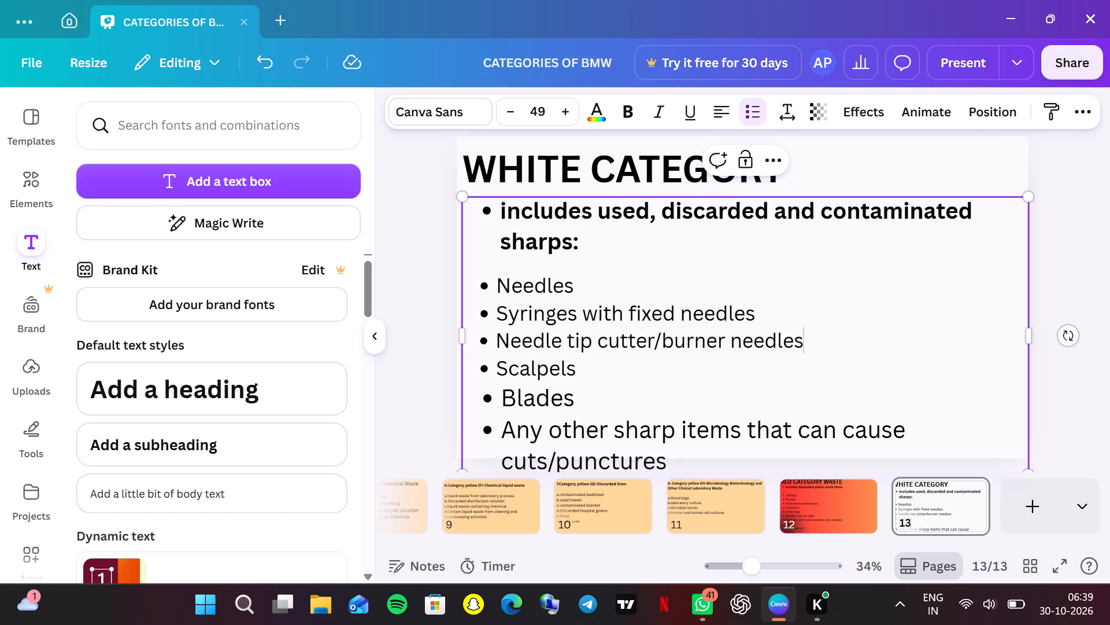
Reduce the font size of the last bullet, about other sharp items that can cause cuts/punctures, to 52 and deselect the text box.
left_click(692, 461)
triple_click(510, 118)
double_click(510, 118)
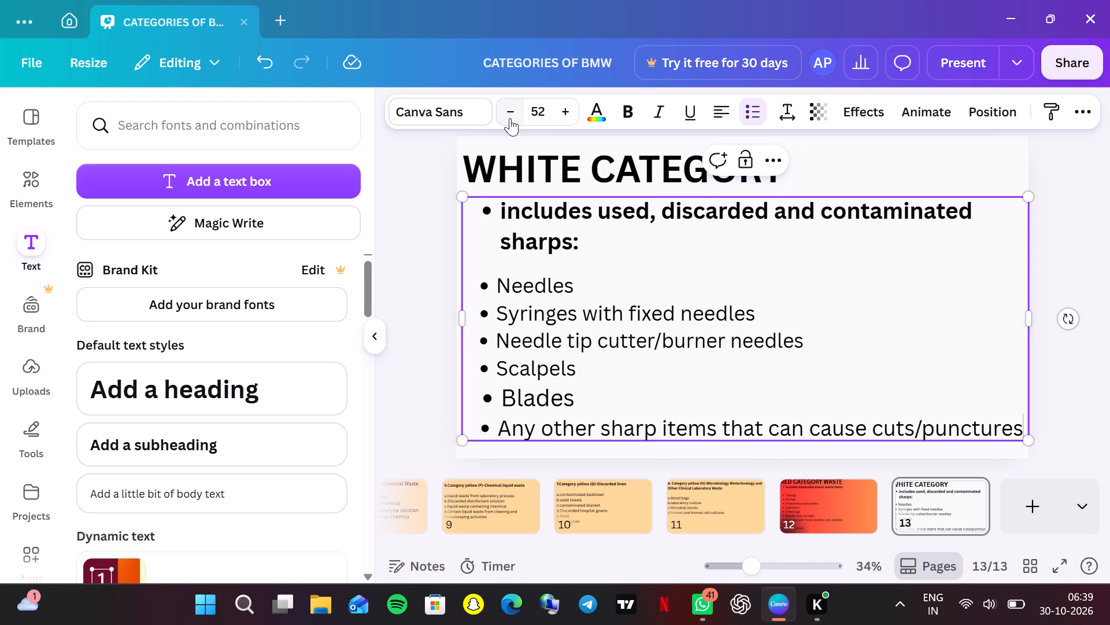
left_click(422, 269)
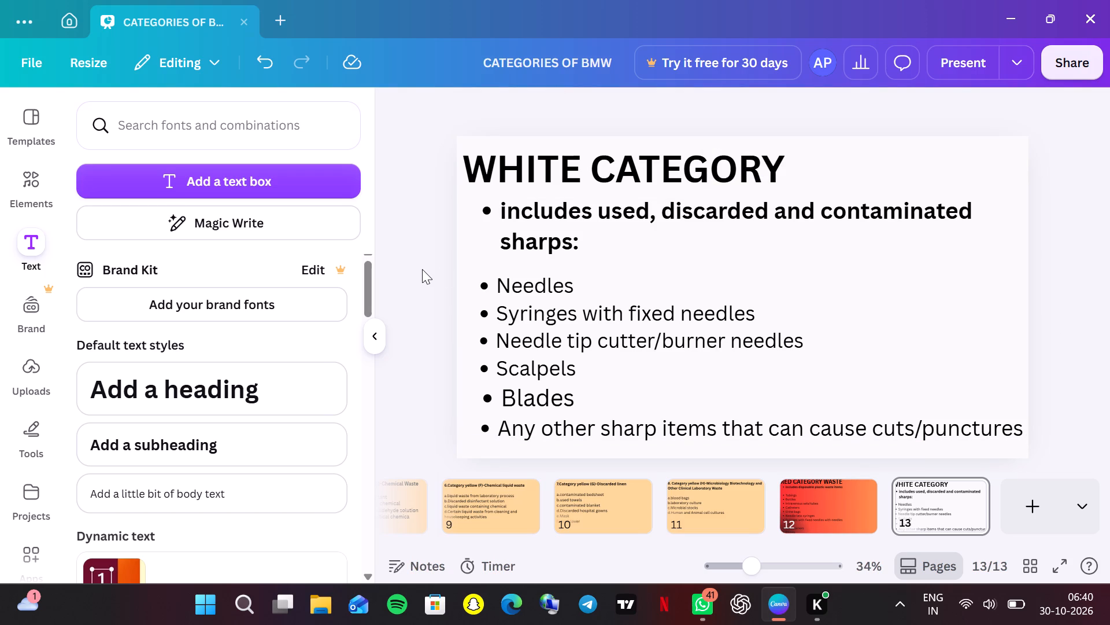
Add a new page after the white category slide.
left_click(1027, 514)
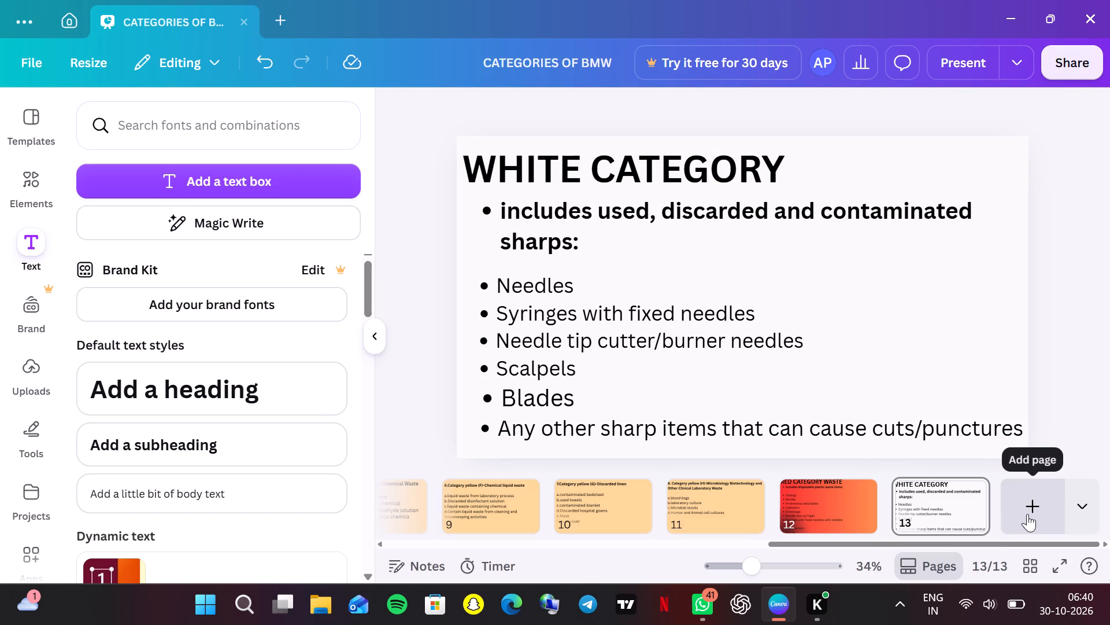
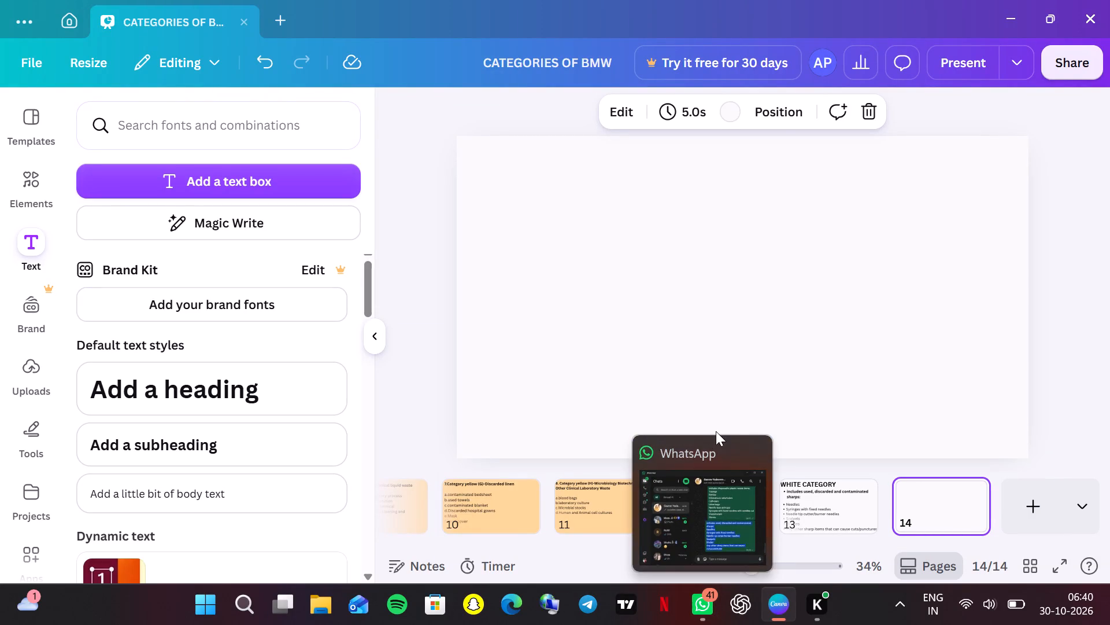
Set the background of the new blank page 14 to the default purple-to-turquoise gradient.
left_click(720, 113)
scroll(123, 429, "down", 1)
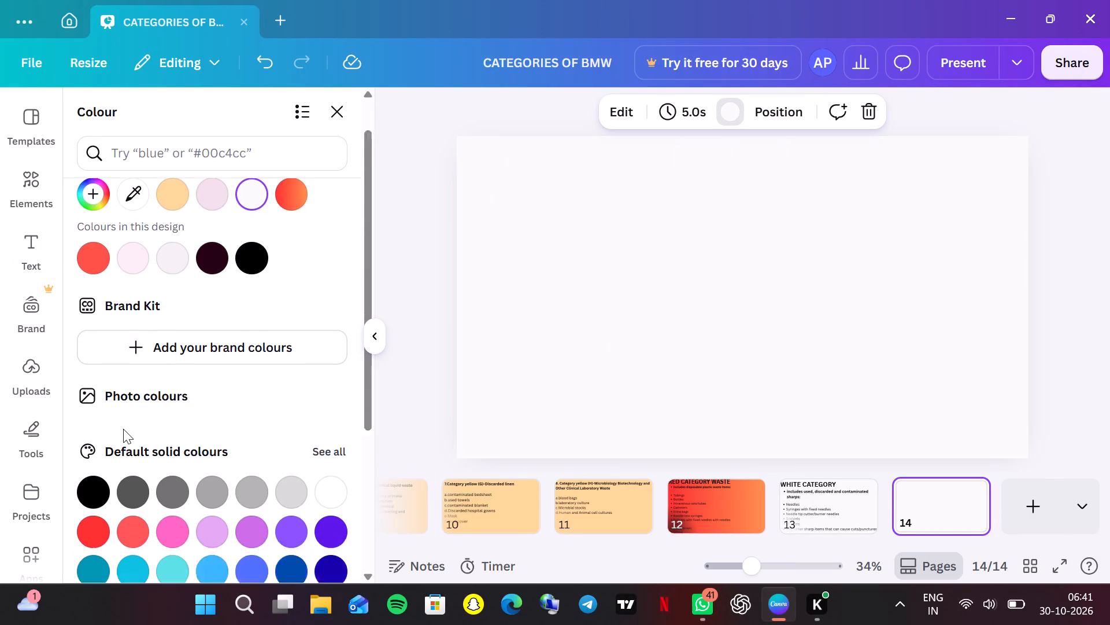
scroll(123, 429, "down", 4)
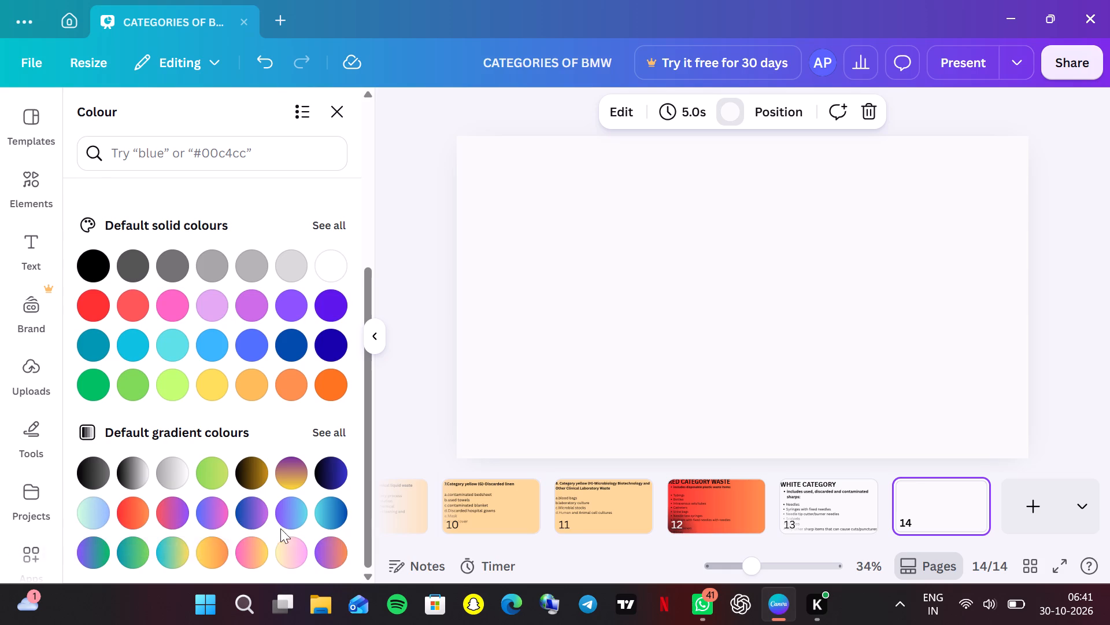
left_click(294, 513)
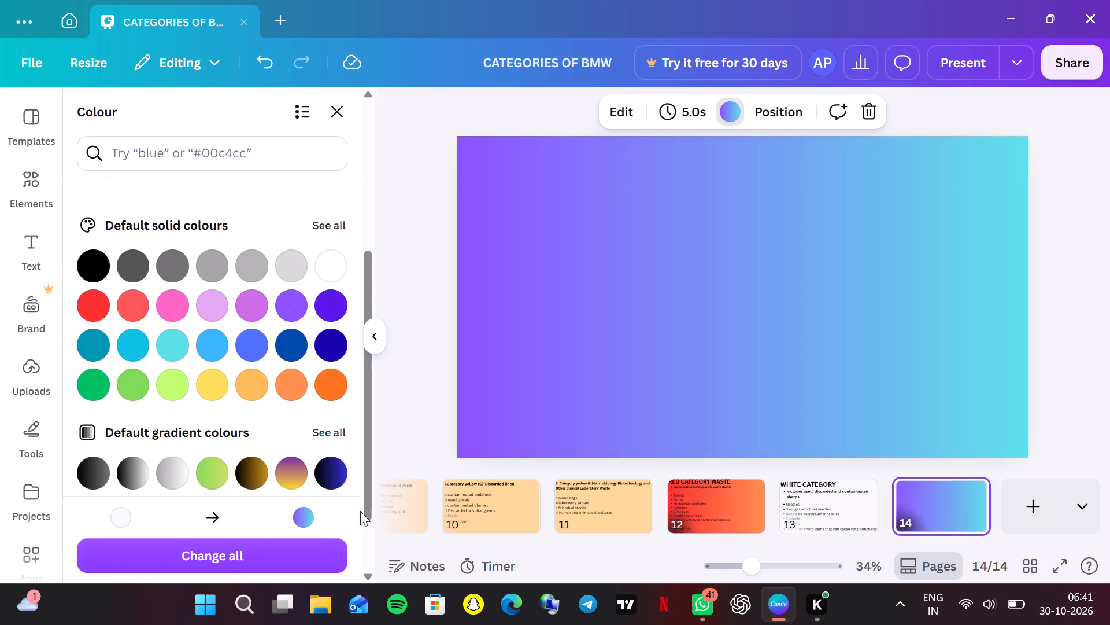
left_click(413, 374)
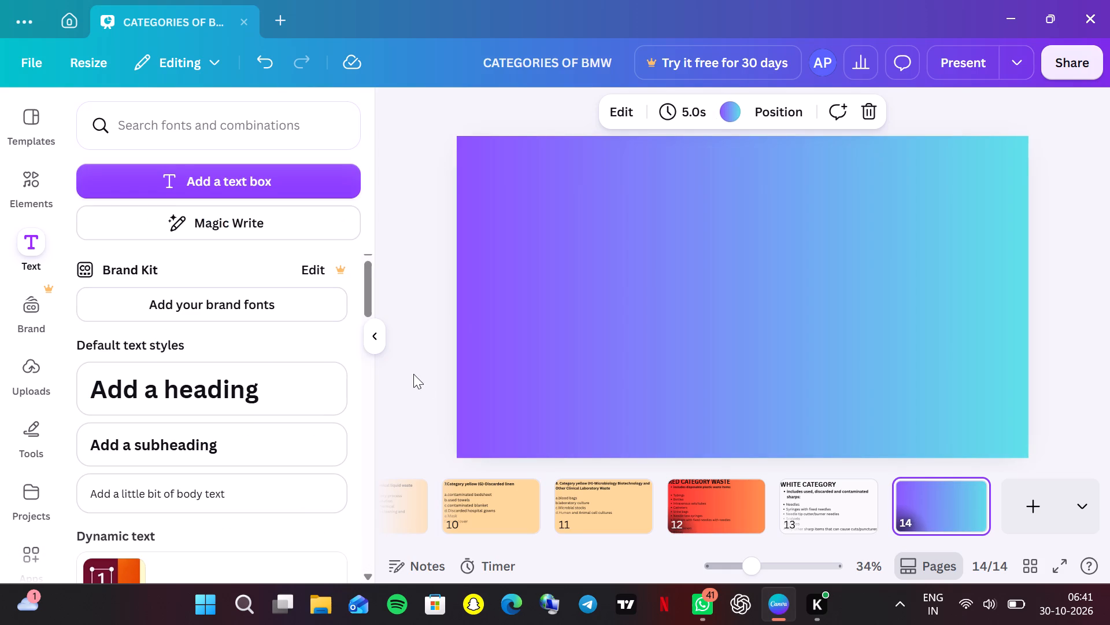
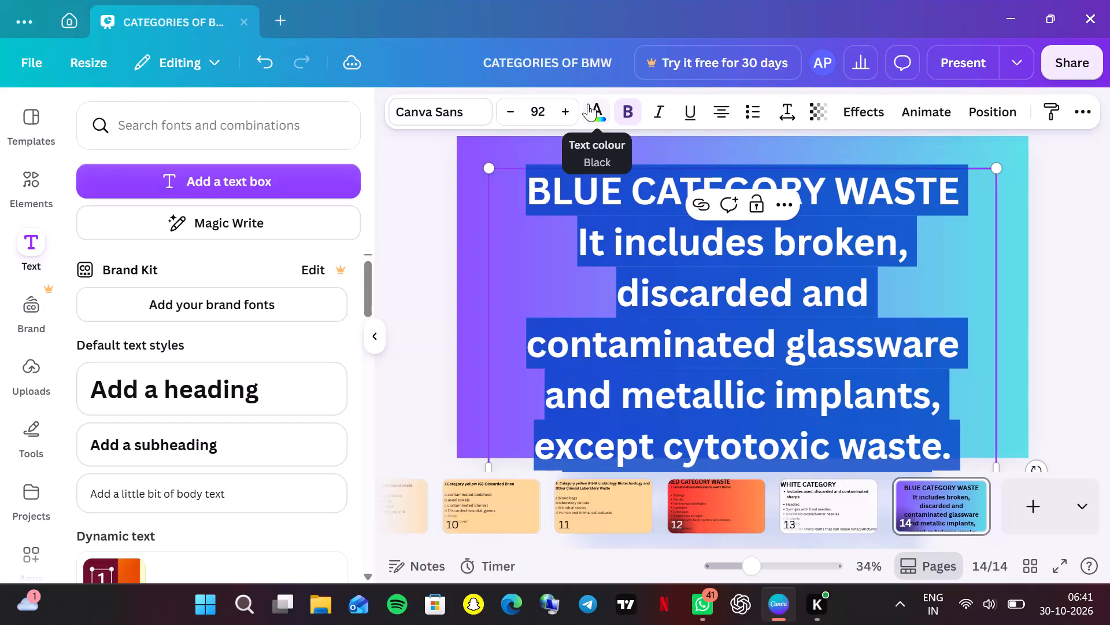
Reduce the font size of all the blue category text on page 14 to 81.
triple_click(513, 114)
left_click(513, 114)
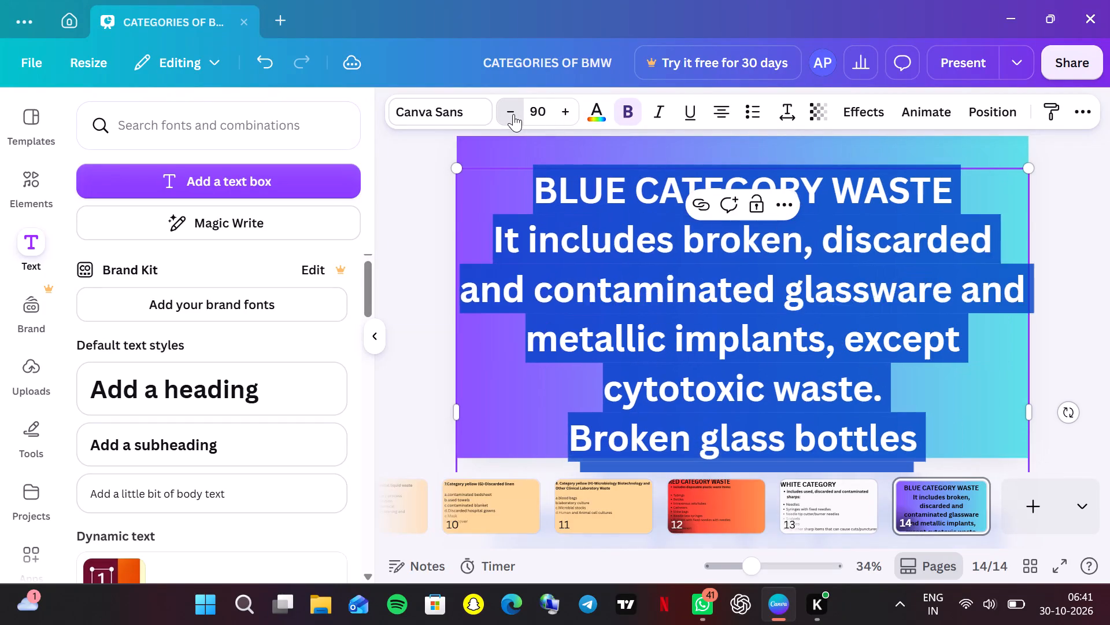
triple_click(513, 114)
triple_click(513, 114)
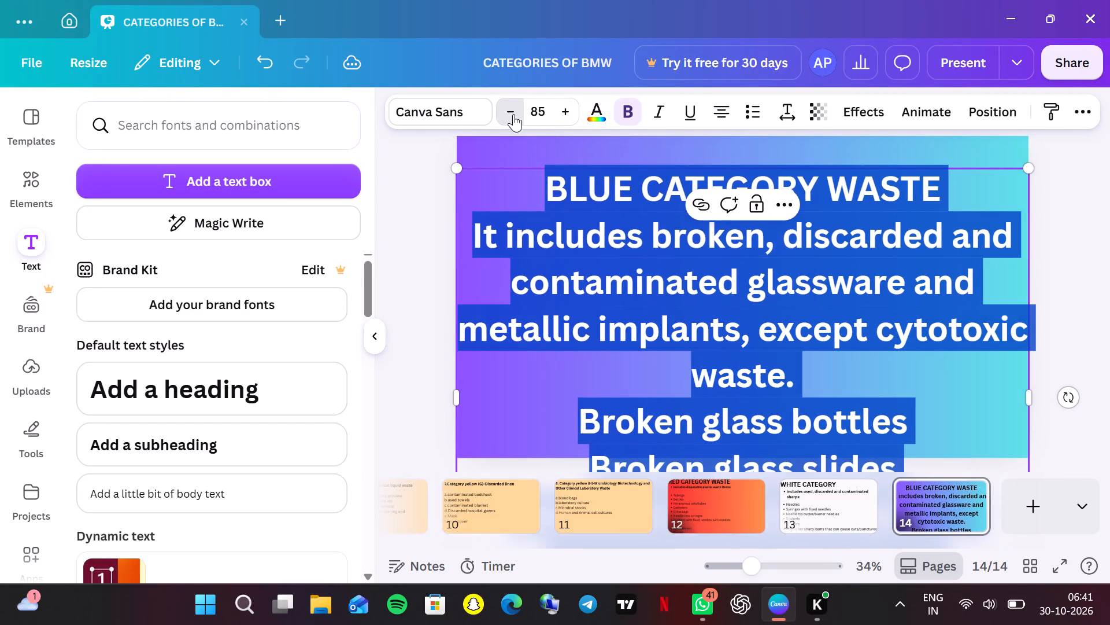
left_click(513, 114)
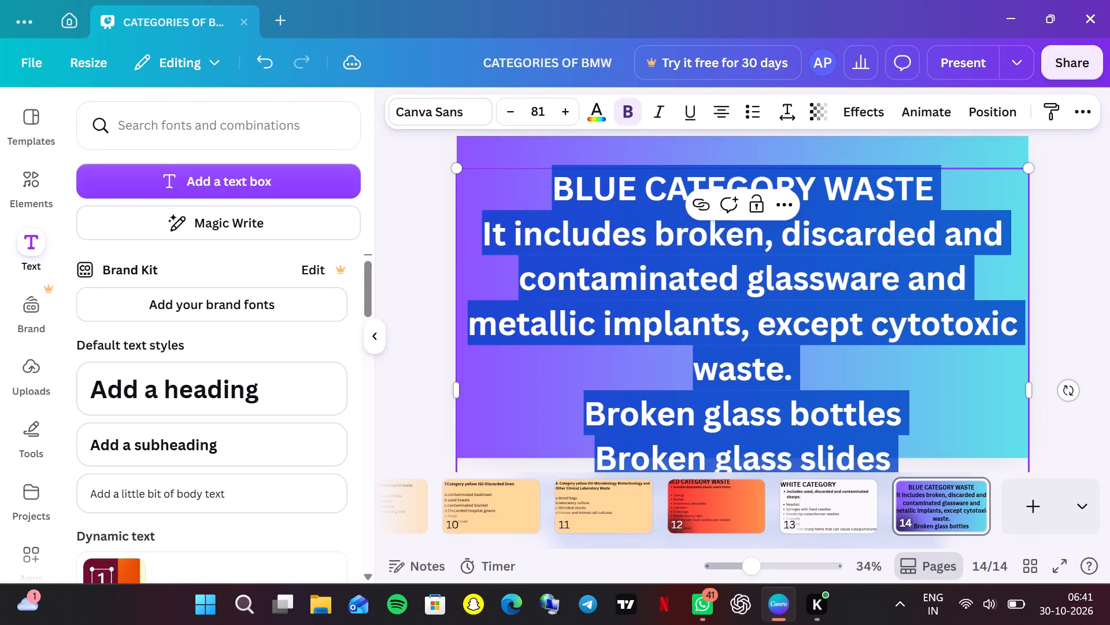
Left-align the "BLUE CATEGORY WASTE" heading line.
left_click(548, 185)
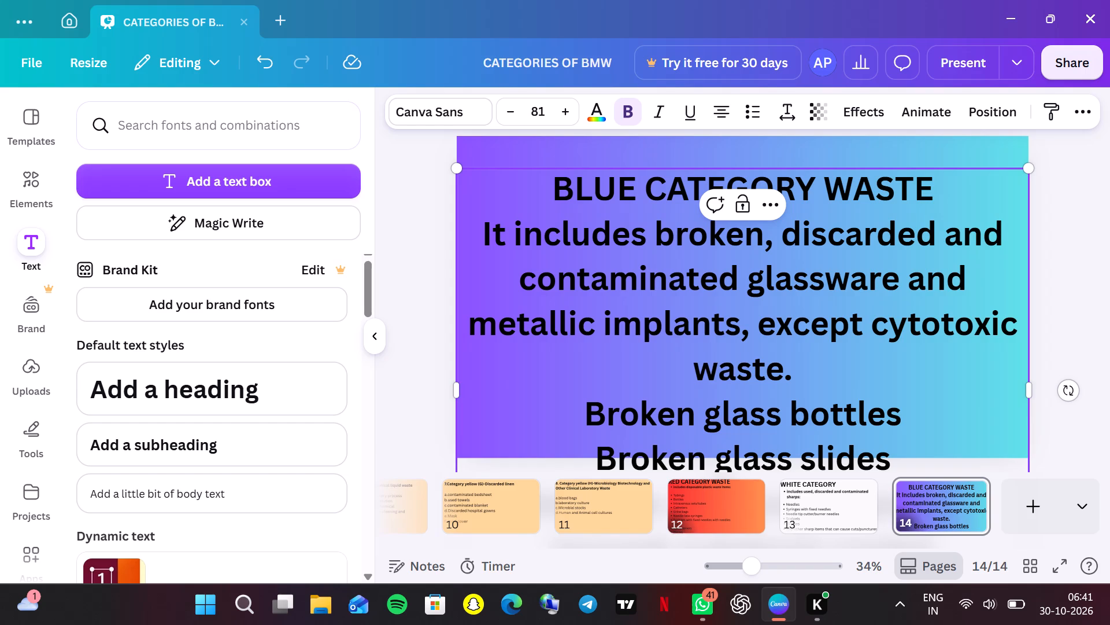
double_click(556, 186)
left_click(556, 186)
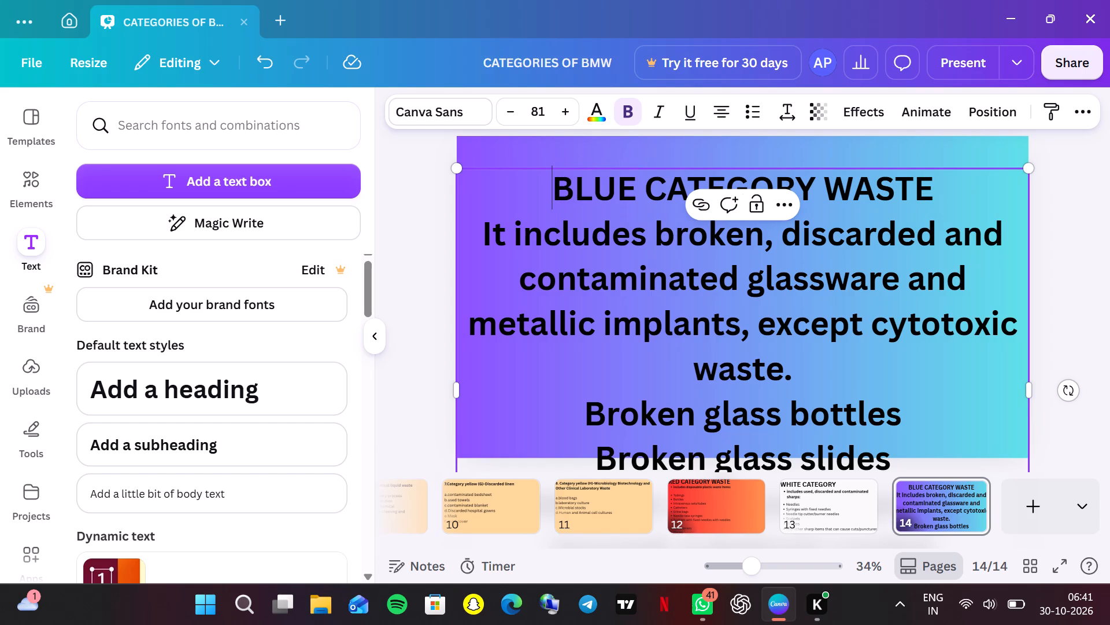
triple_click(556, 186)
left_click(556, 186)
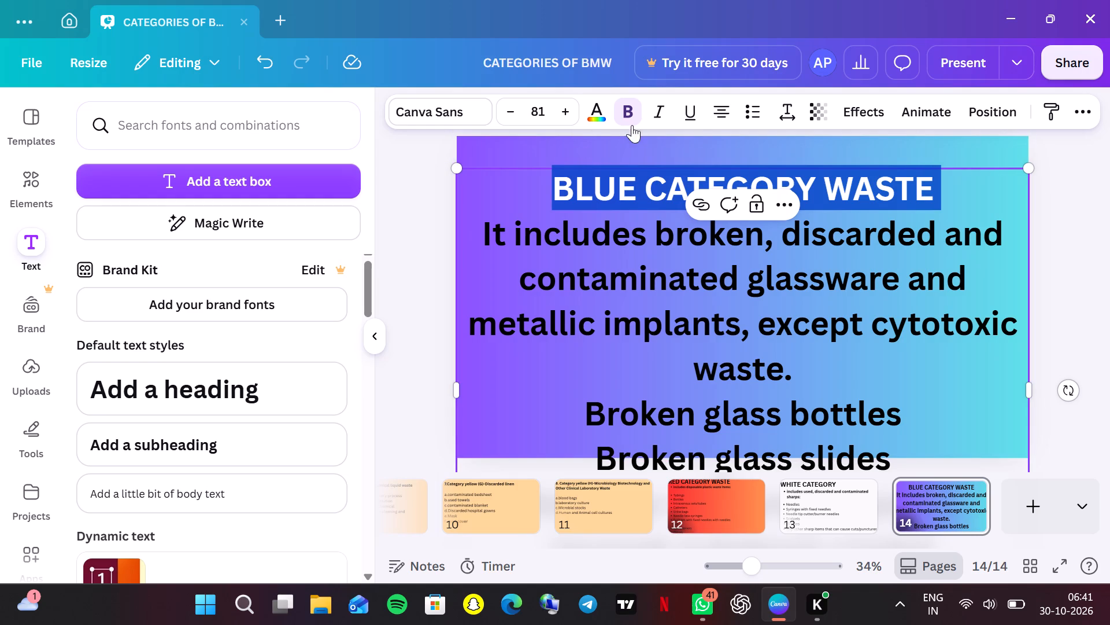
left_click(713, 122)
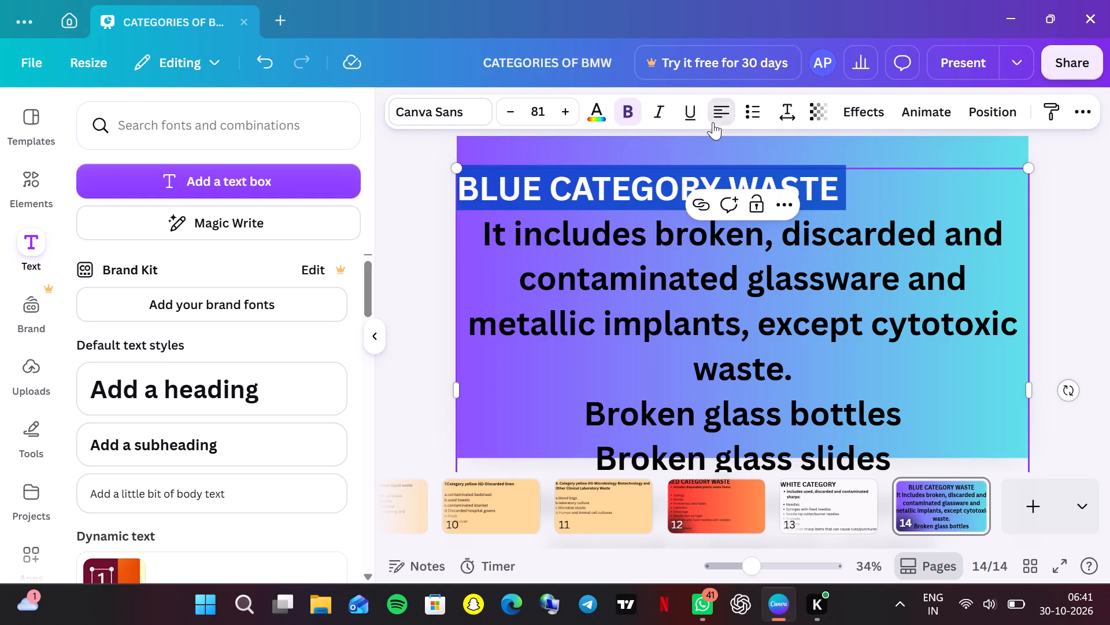
Insert a blank line between the "BLUE CATEGORY WASTE" heading and the description paragraph.
left_click(850, 193)
left_click(850, 193)
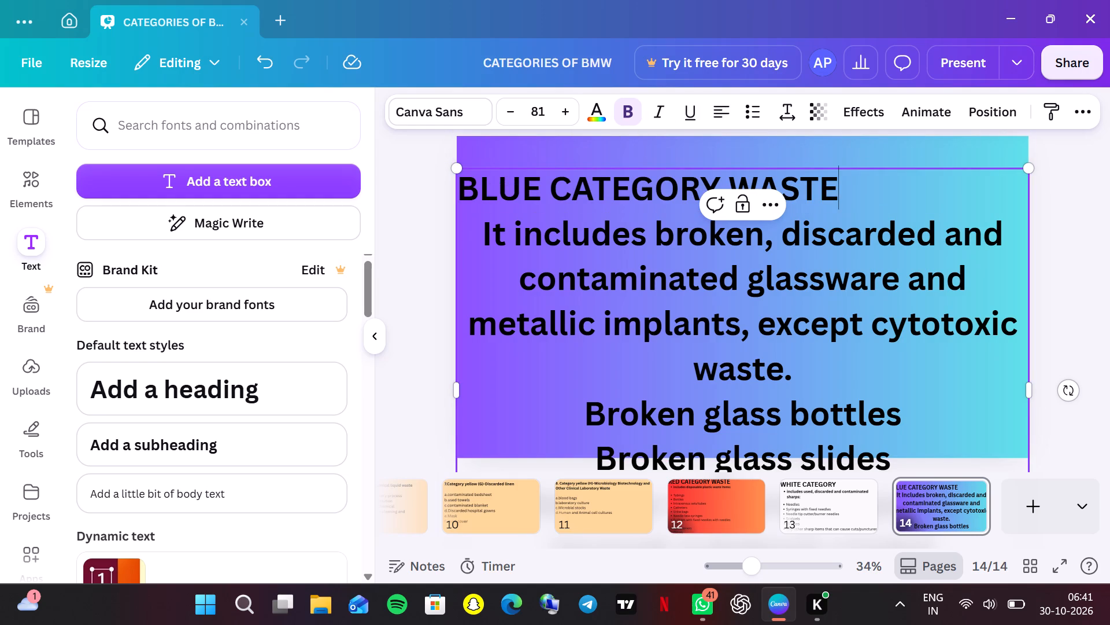
key("Return")
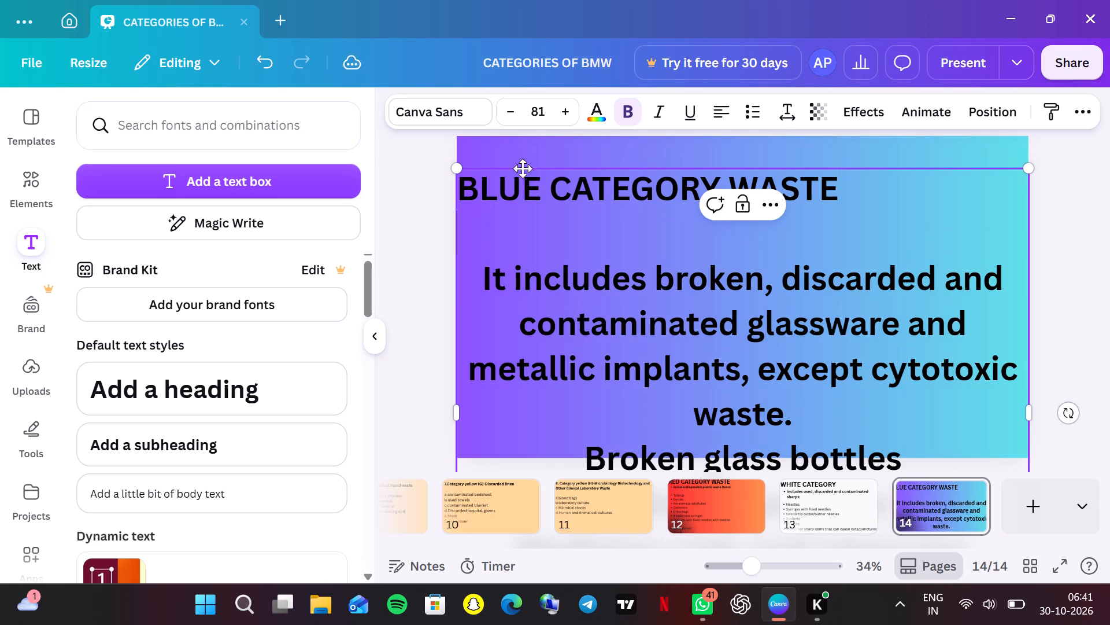
Make the "BLUE CATEGORY WASTE" heading a bullet point and reduce its font size to 75.
double_click(460, 183)
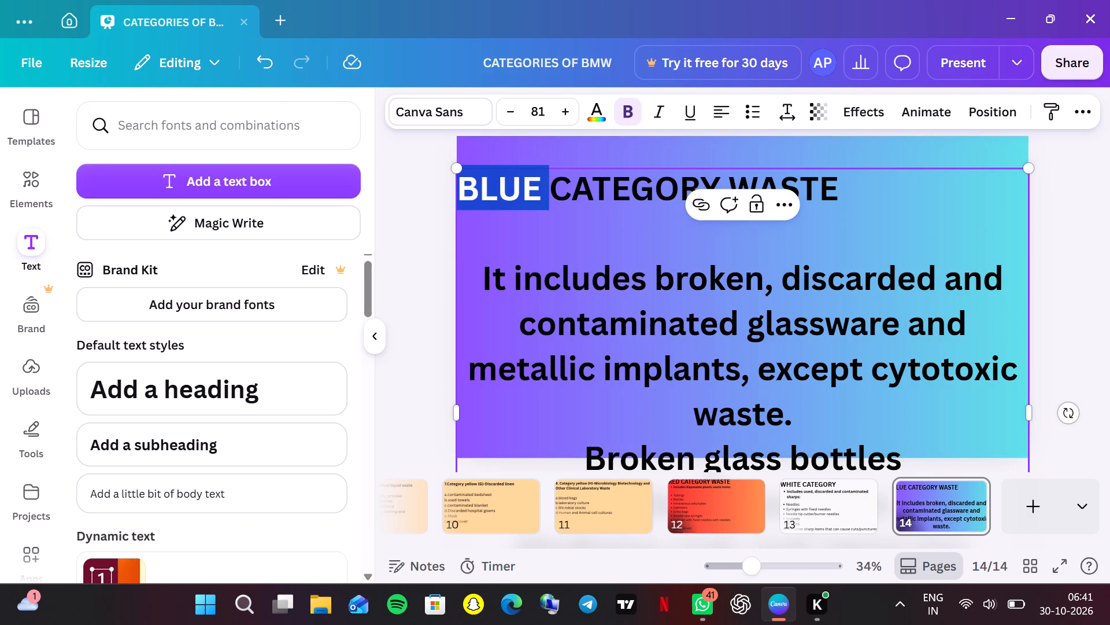
double_click(460, 183)
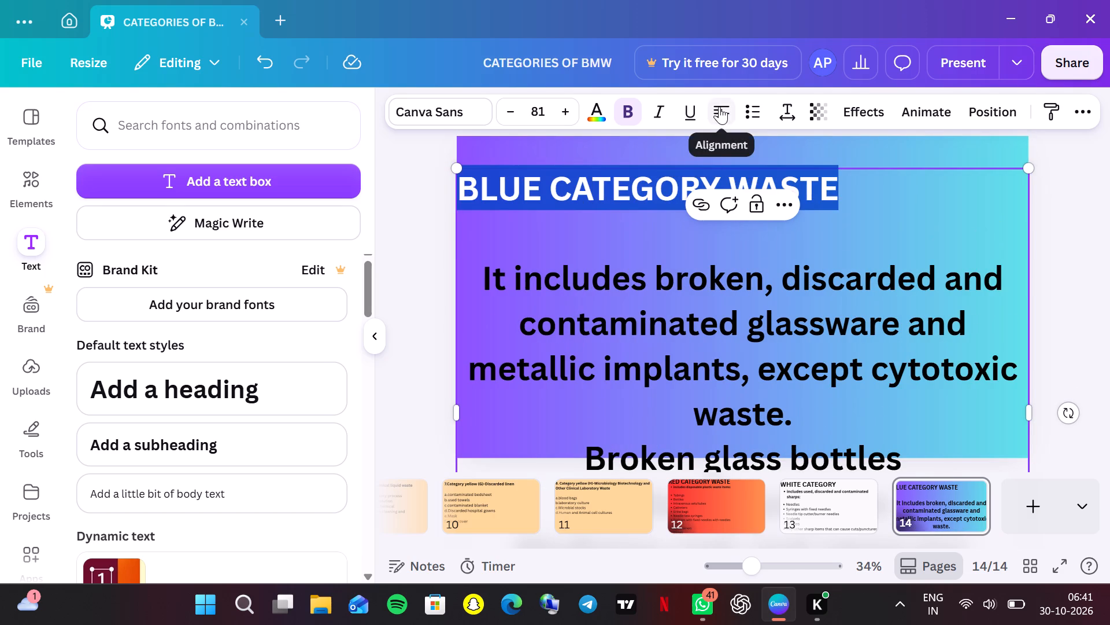
left_click(748, 107)
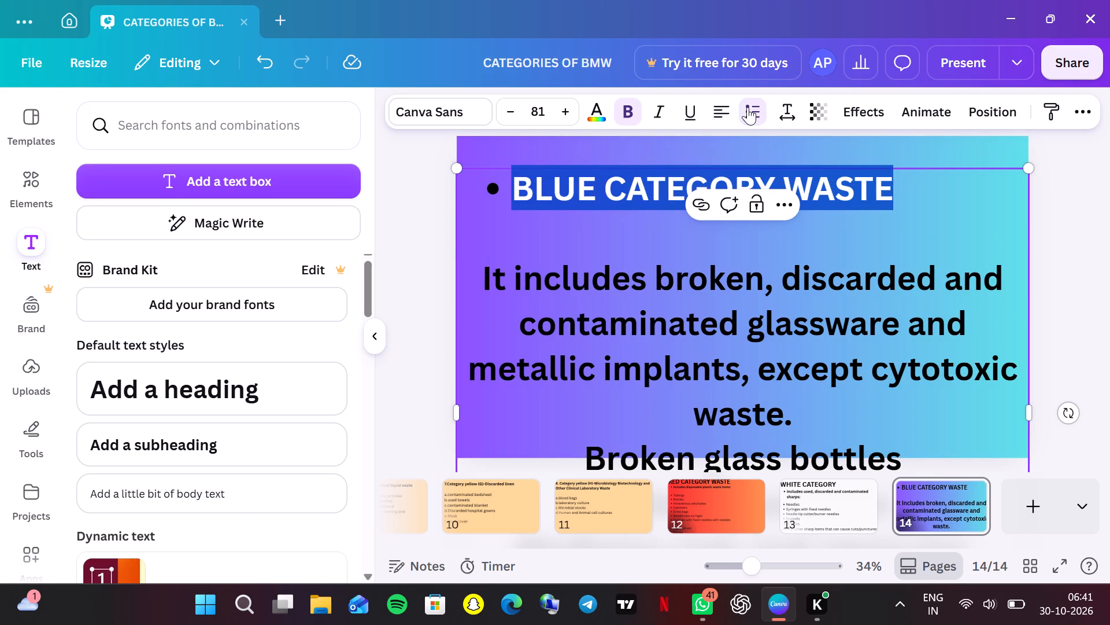
triple_click(506, 116)
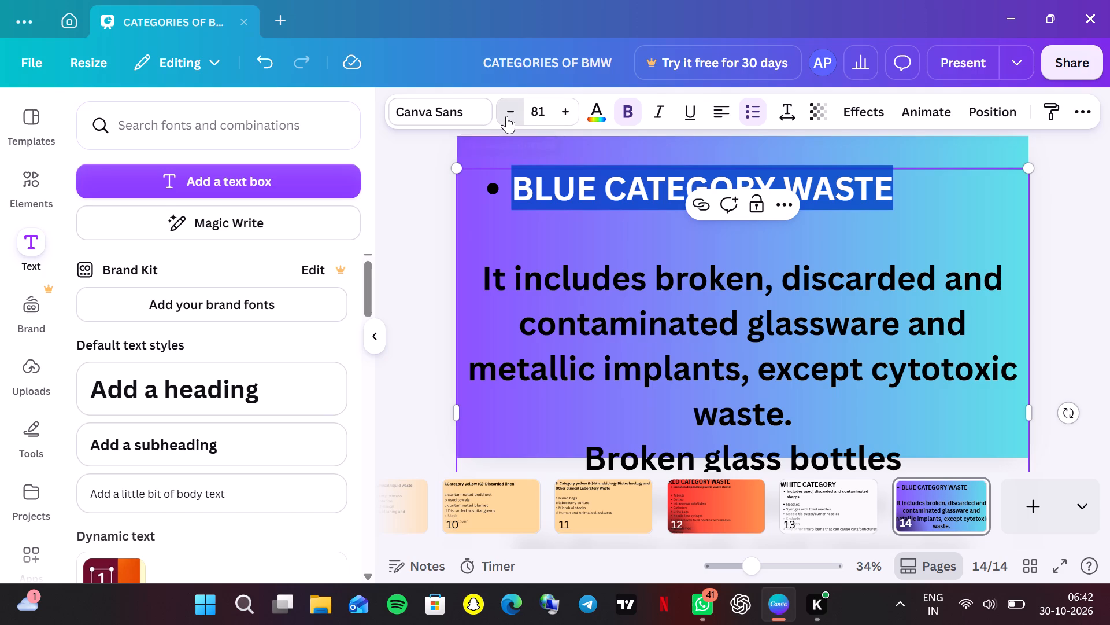
double_click(506, 116)
left_click(506, 116)
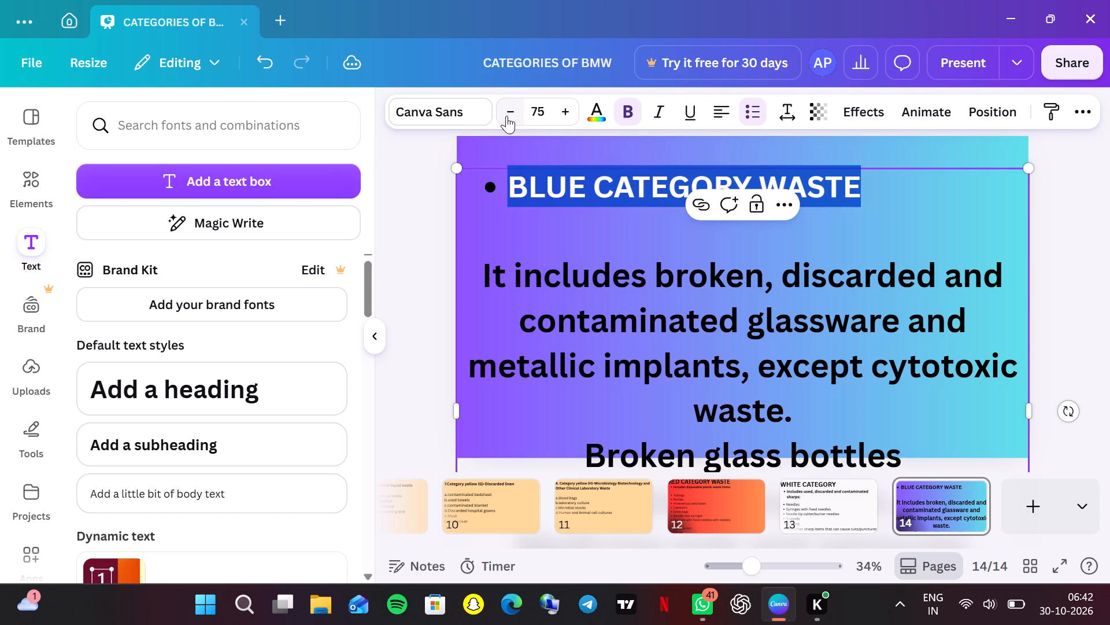
Reduce the paragraph starting "It includes broken, discarded" to font size 58 and left-align it.
double_click(576, 270)
double_click(576, 270)
triple_click(576, 270)
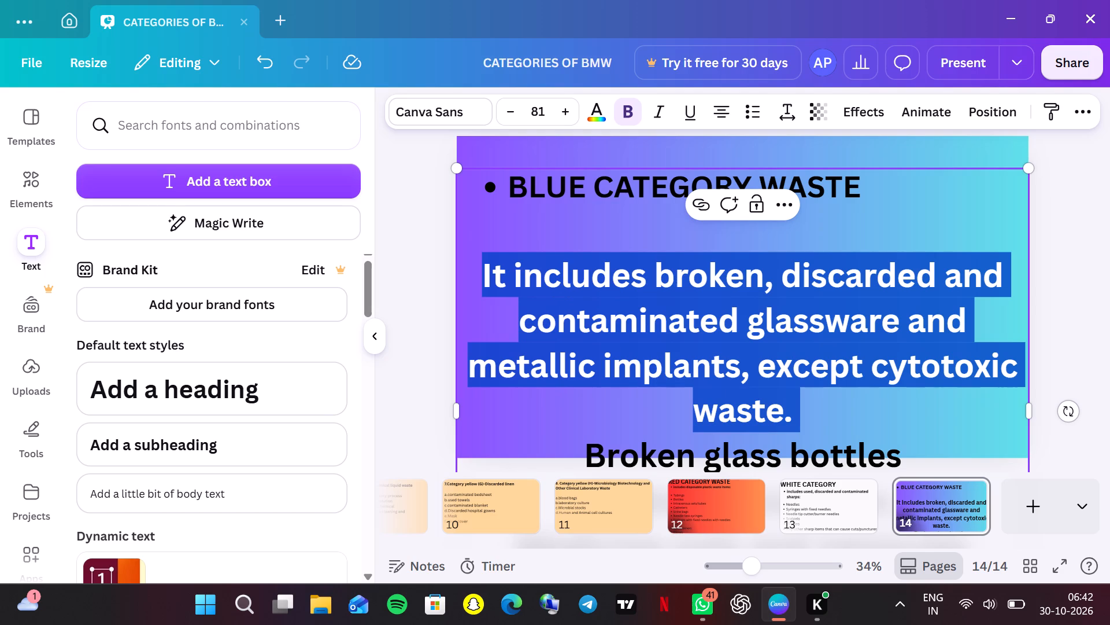
triple_click(506, 106)
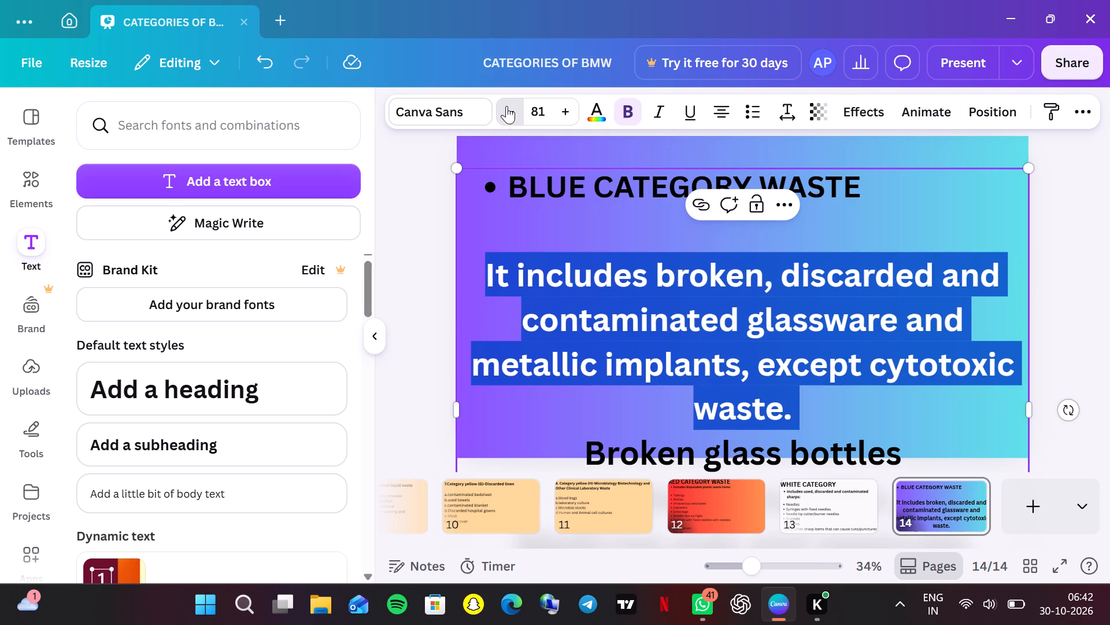
triple_click(506, 106)
triple_click(508, 105)
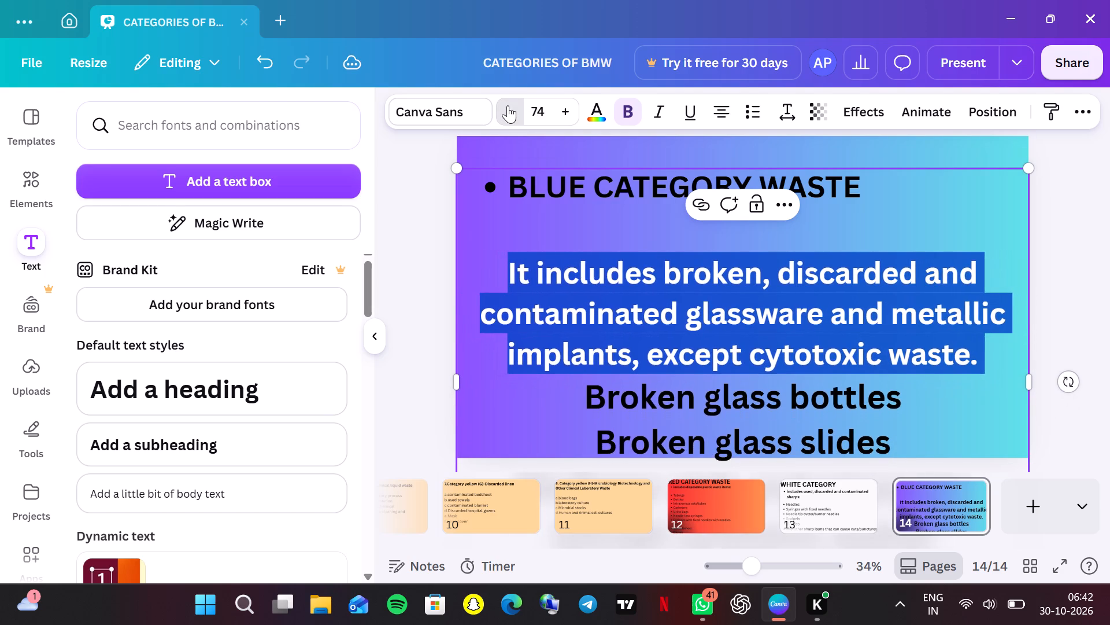
triple_click(508, 105)
triple_click(508, 105)
triple_click(508, 105)
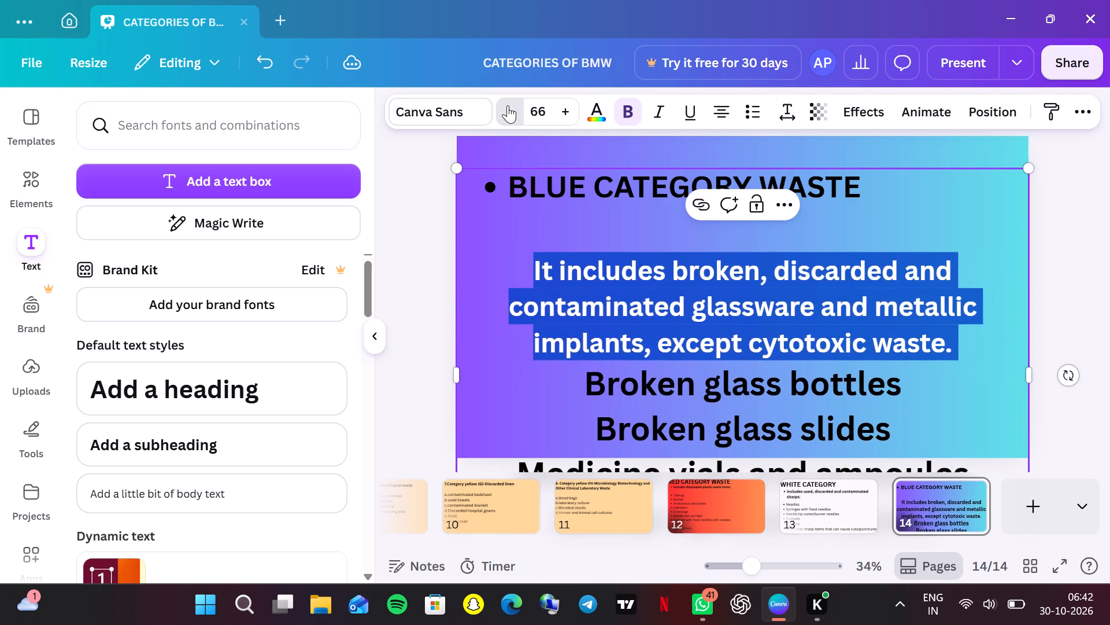
triple_click(508, 105)
left_click(508, 105)
left_click(508, 105)
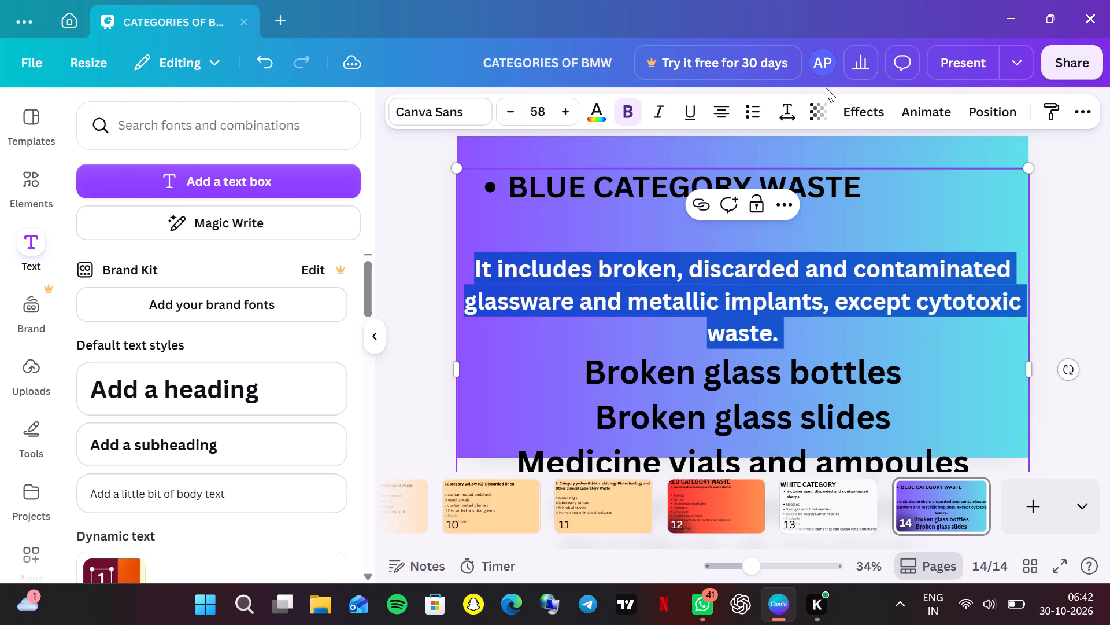
left_click(723, 109)
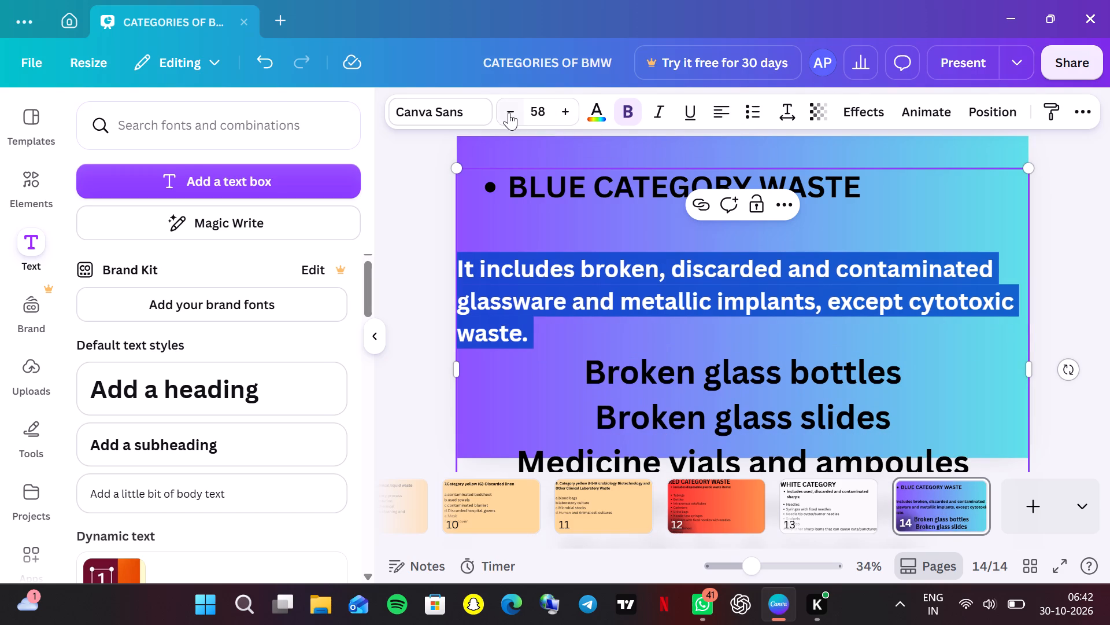
Reduce the description paragraph further to font size 49 and make it a bullet point.
triple_click(507, 112)
triple_click(507, 112)
triple_click(507, 112)
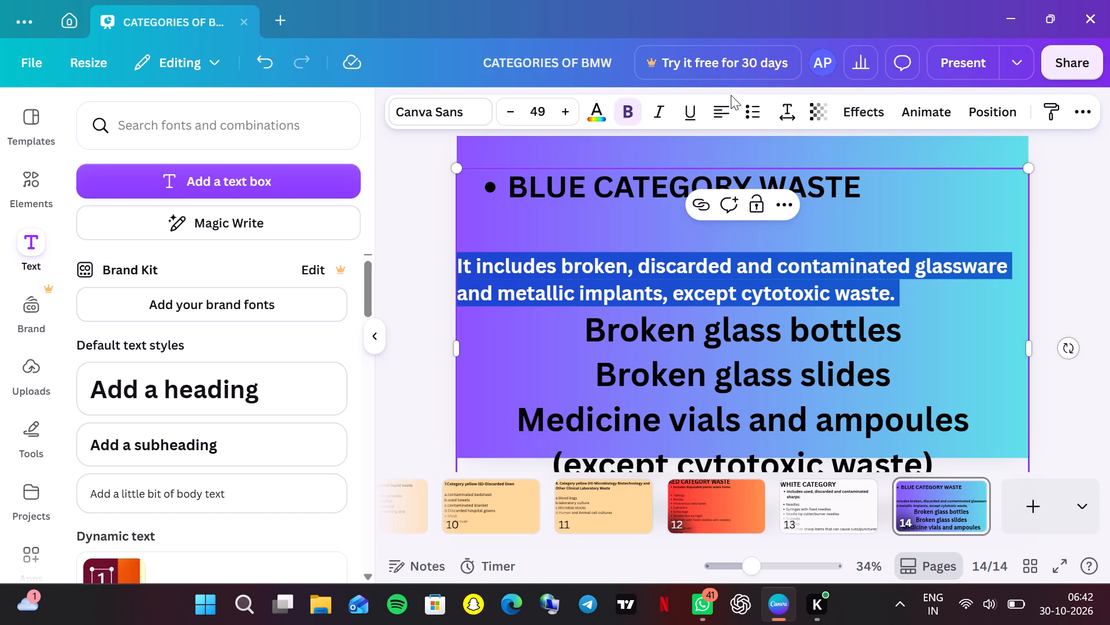
left_click(741, 108)
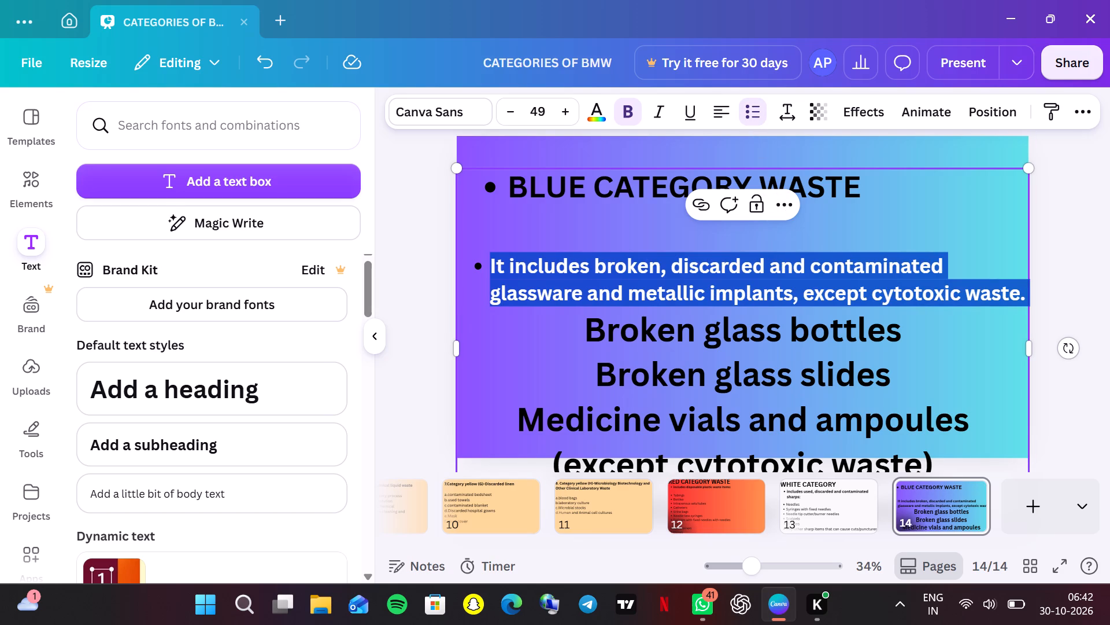
Add another blank line without a bullet directly after the "BLUE CATEGORY WASTE" heading.
left_click(854, 220)
left_click(854, 220)
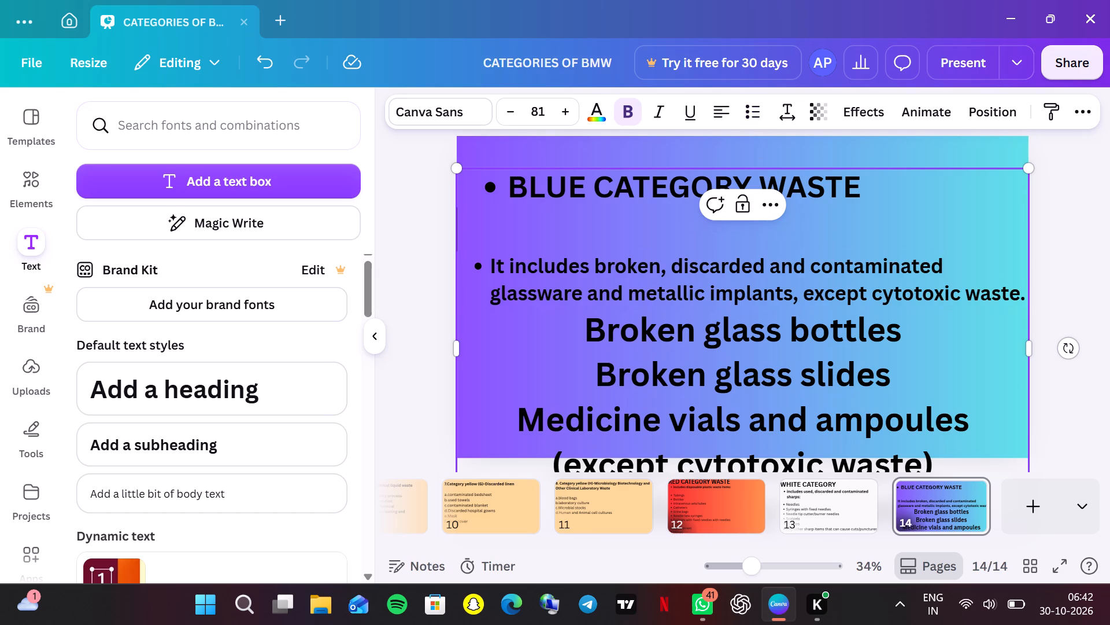
left_click(873, 197)
key("Return")
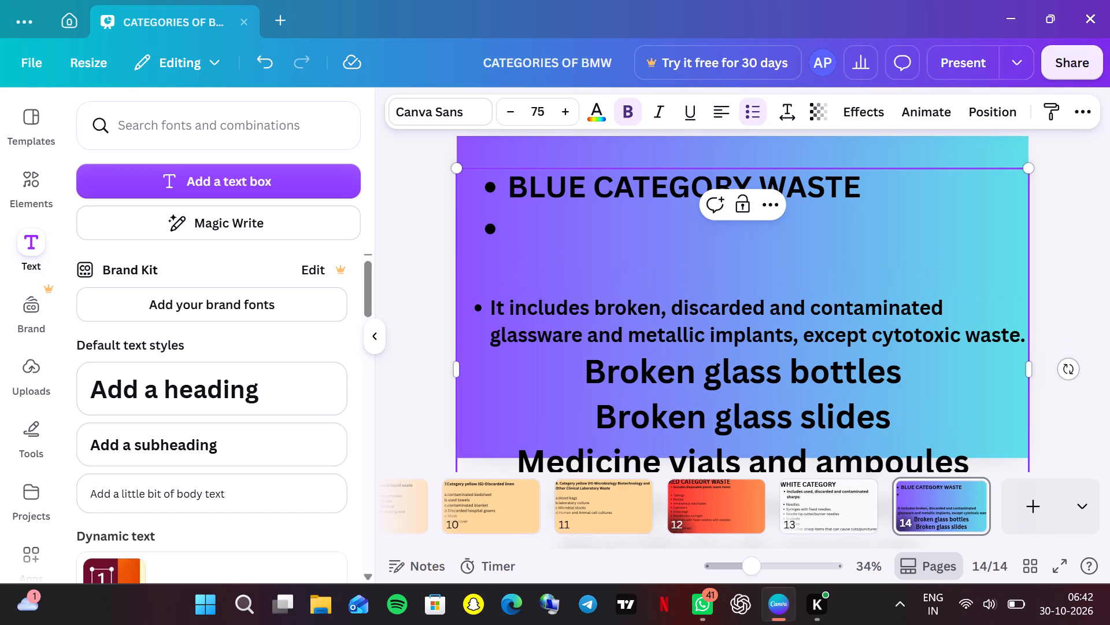
key("BackSpace")
Set the font size of the lower blank line above the description paragraph to 16.
left_click(562, 257)
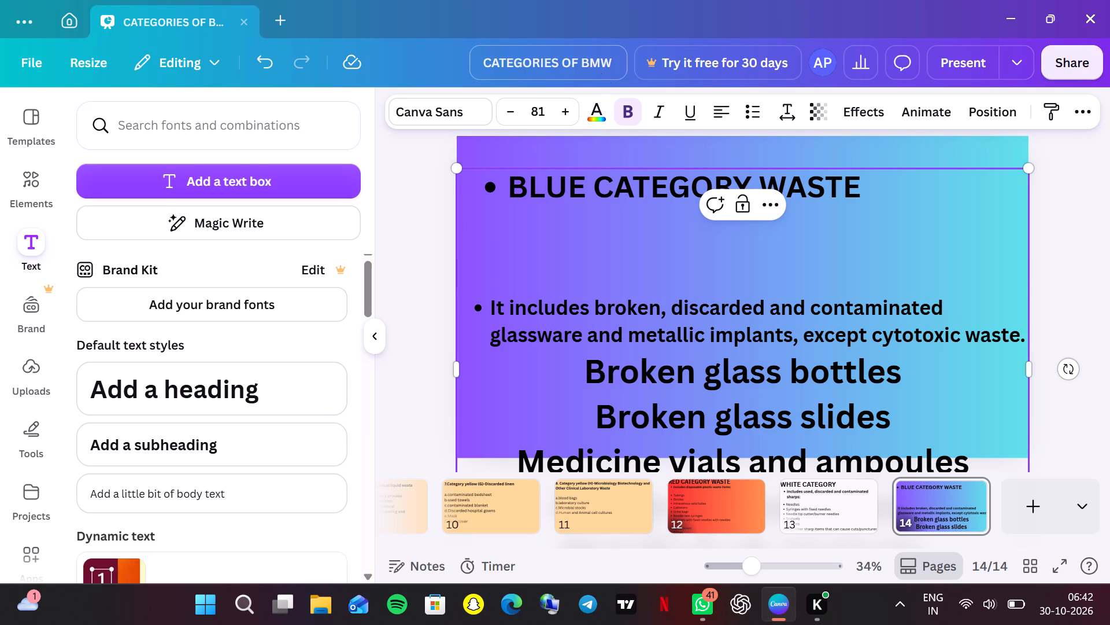
left_click(513, 122)
triple_click(513, 122)
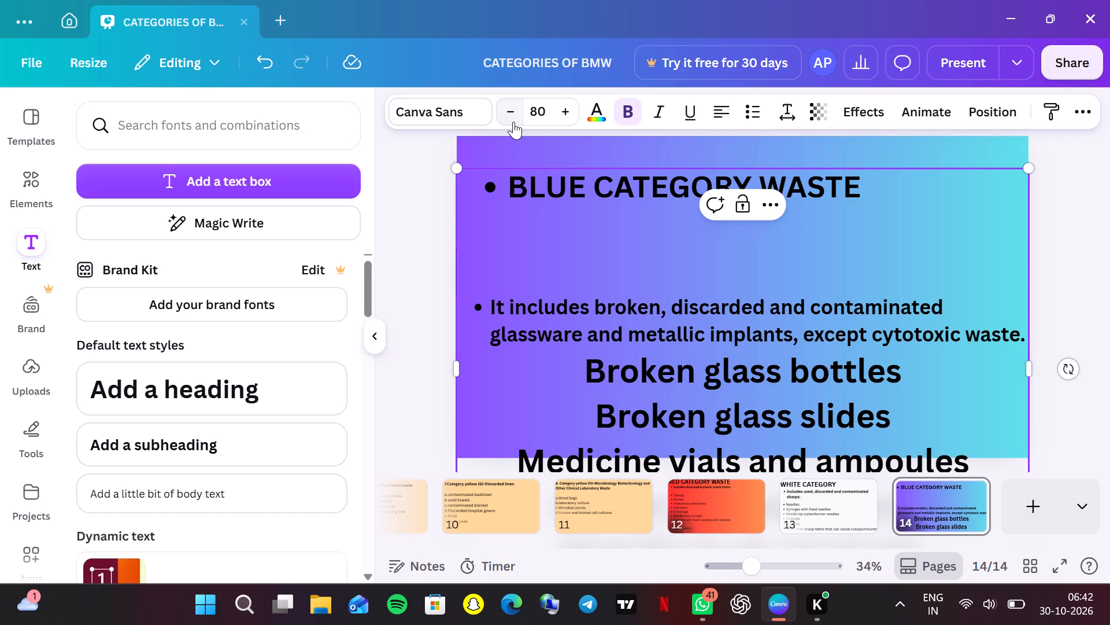
triple_click(513, 122)
triple_click(513, 122)
triple_click(513, 122)
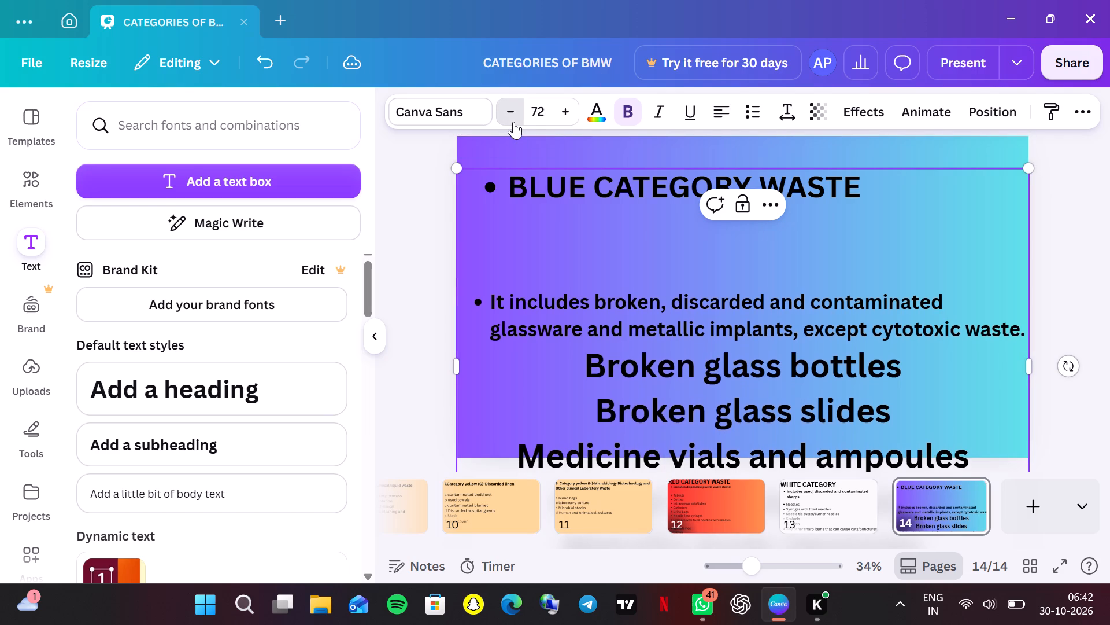
triple_click(513, 122)
triple_click(513, 122)
triple_click(513, 122)
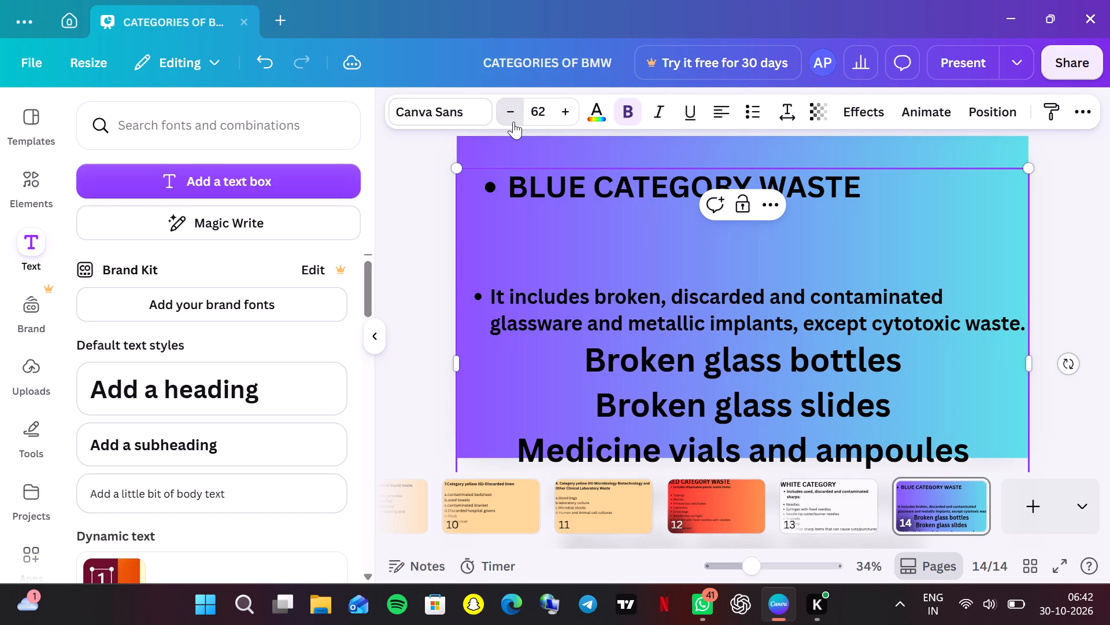
triple_click(513, 122)
triple_click(513, 122)
triple_click(513, 122)
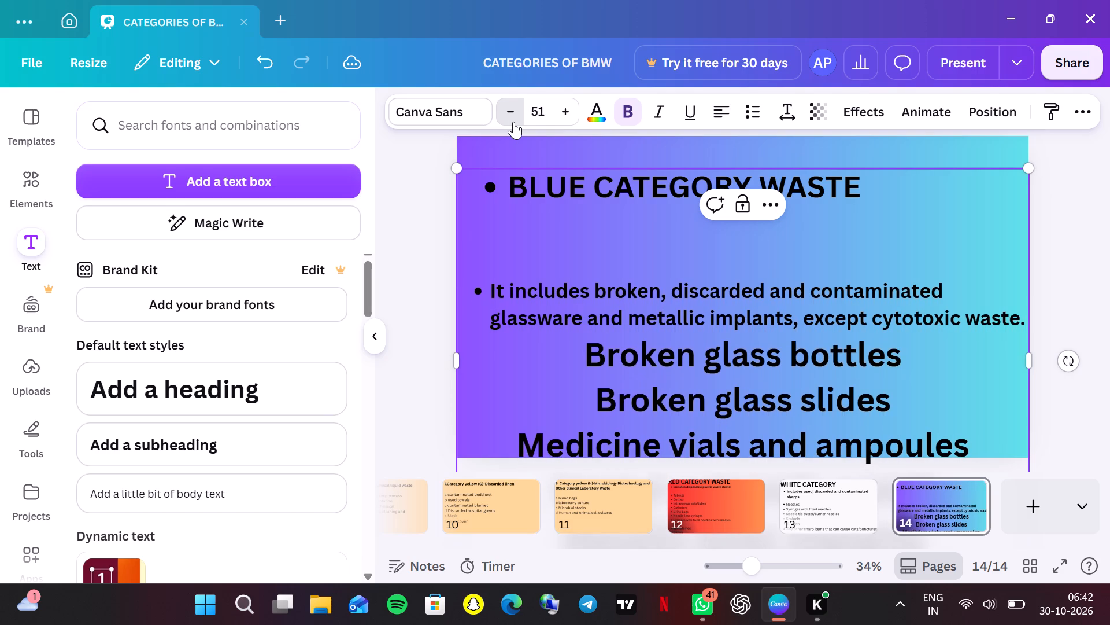
left_click(513, 122)
left_click_drag(513, 122, 552, 103)
left_click(540, 115)
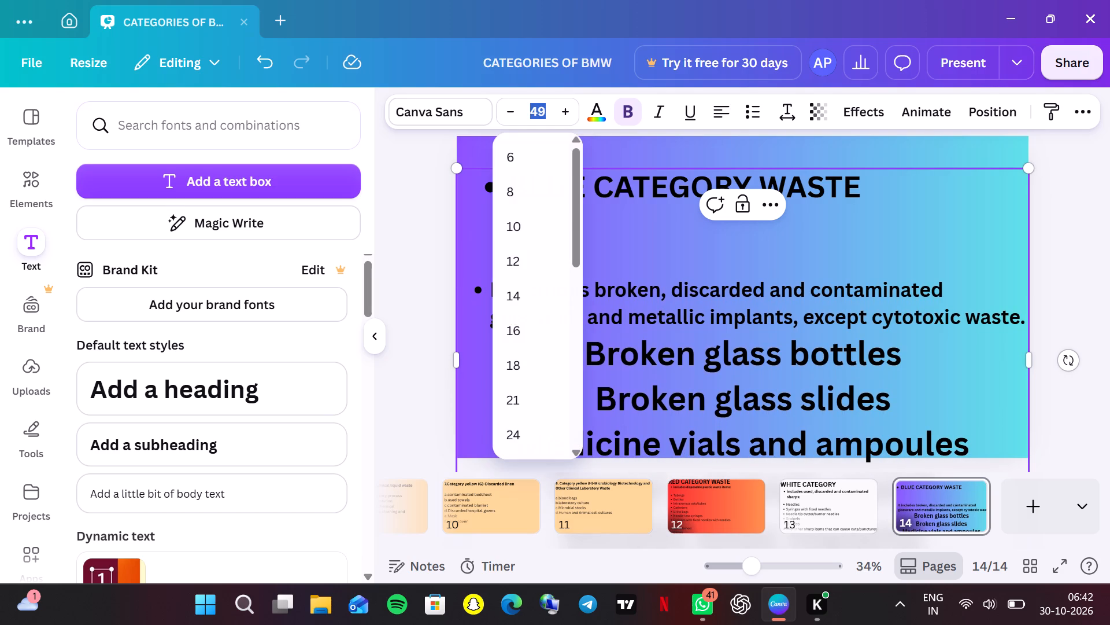
left_click(541, 427)
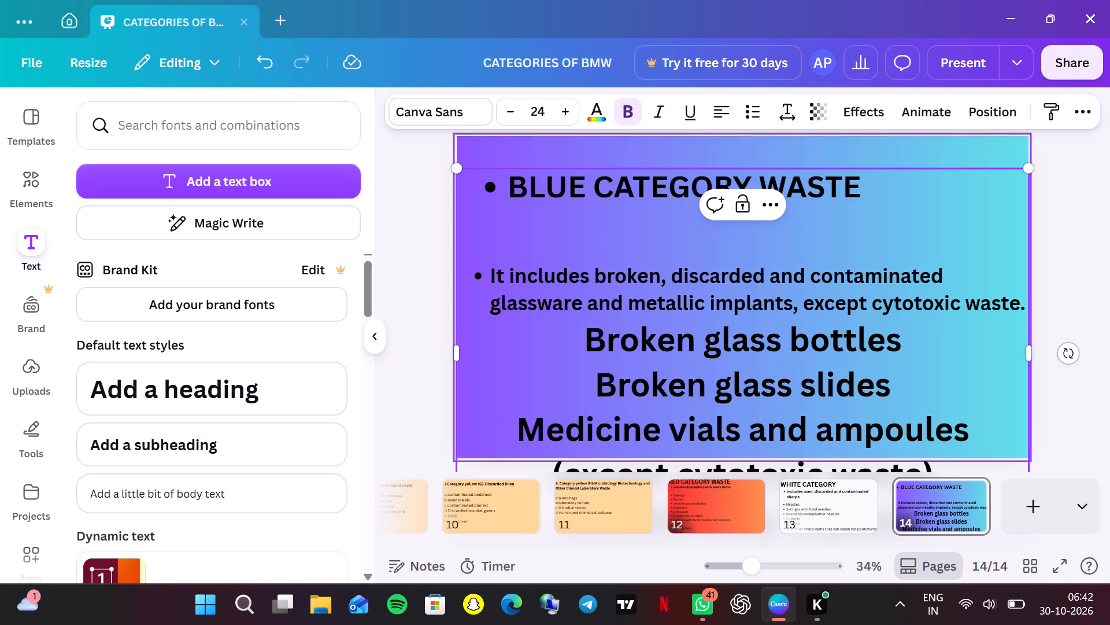
left_click(528, 122)
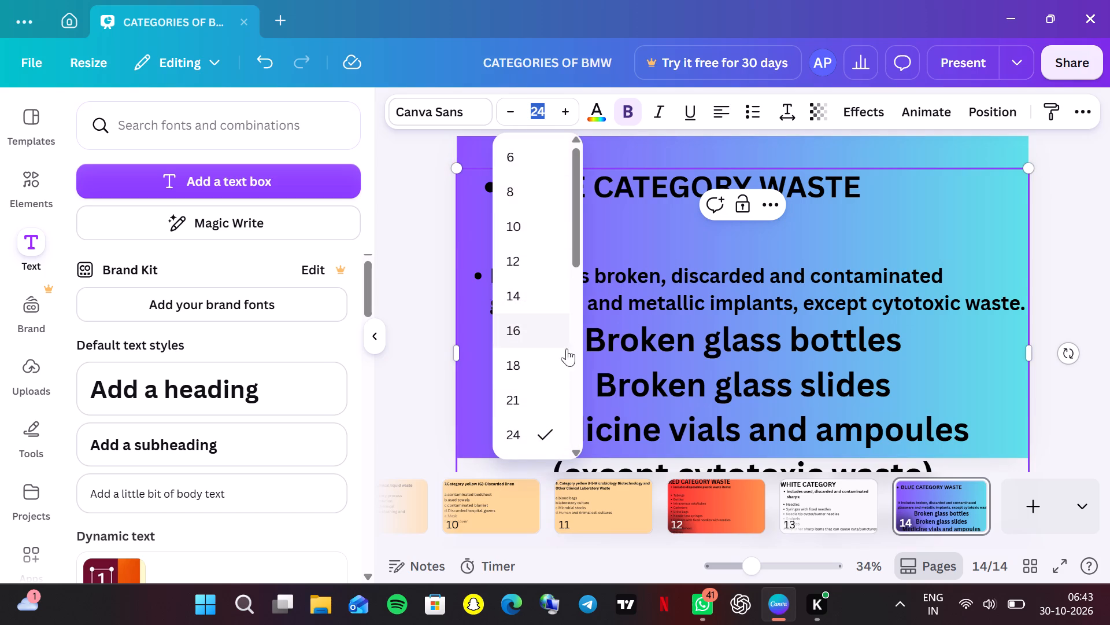
left_click(562, 331)
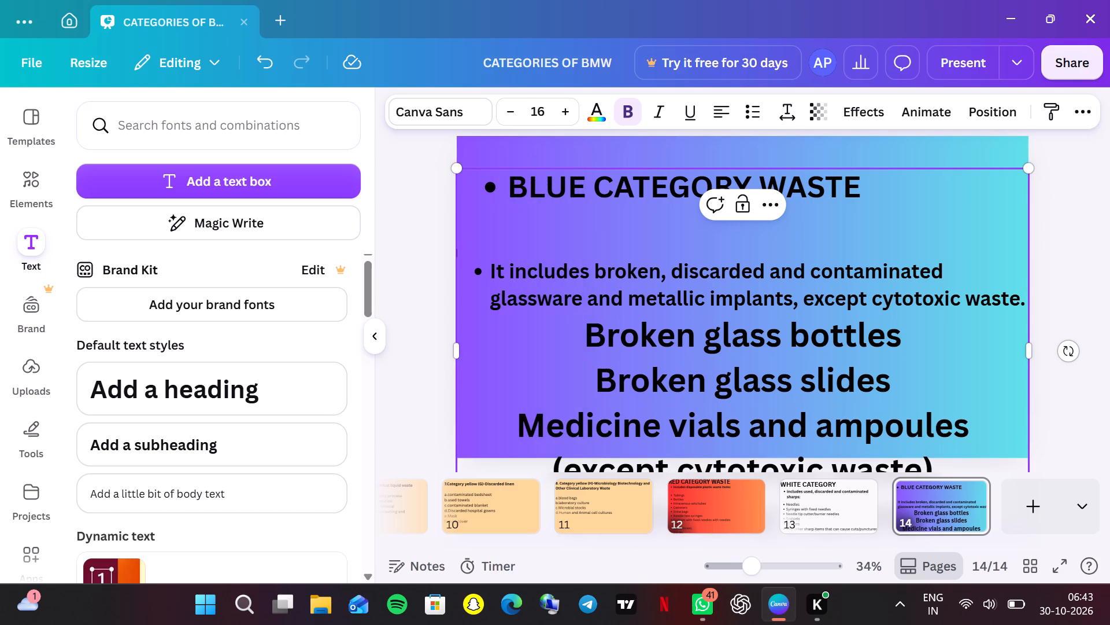
Shrink the lower blank line above the description paragraph to font size 6.
left_click(530, 117)
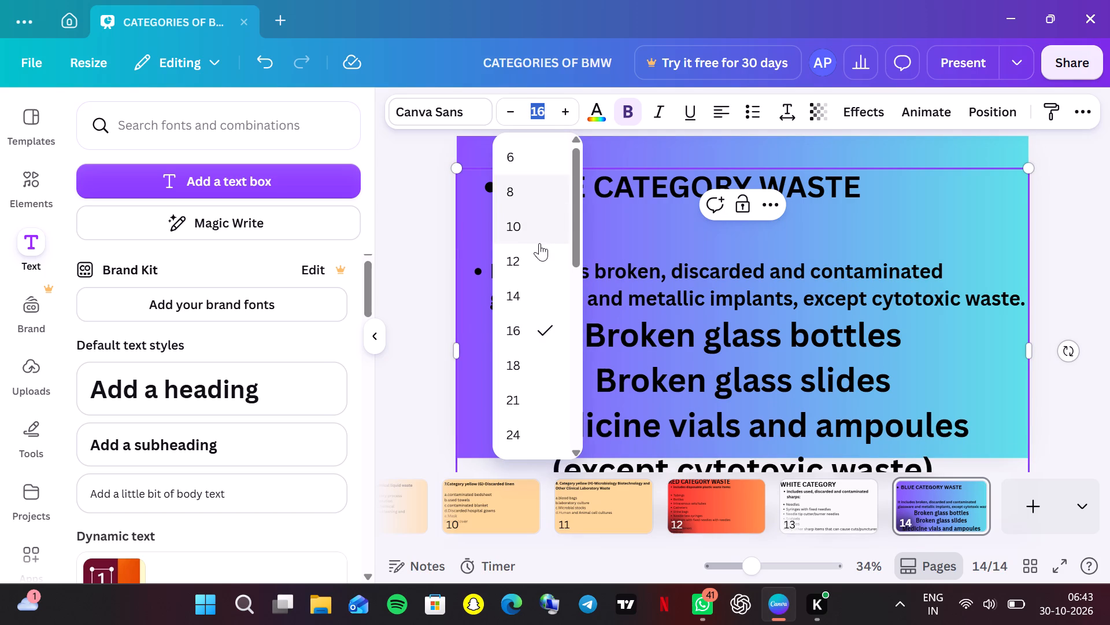
left_click(539, 243)
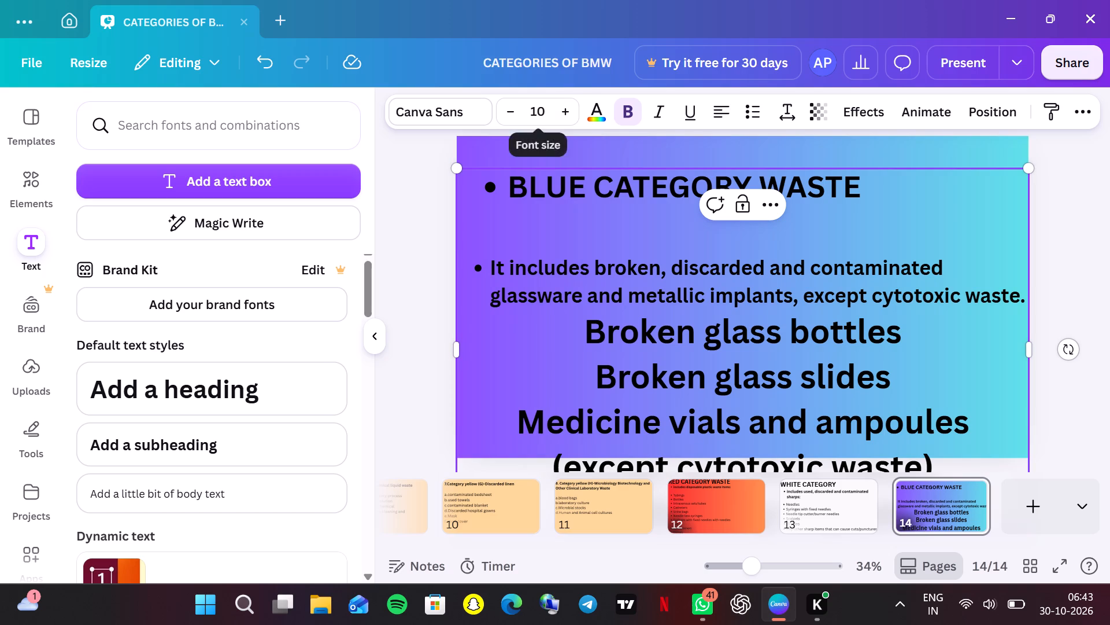
left_click(543, 113)
left_click(534, 163)
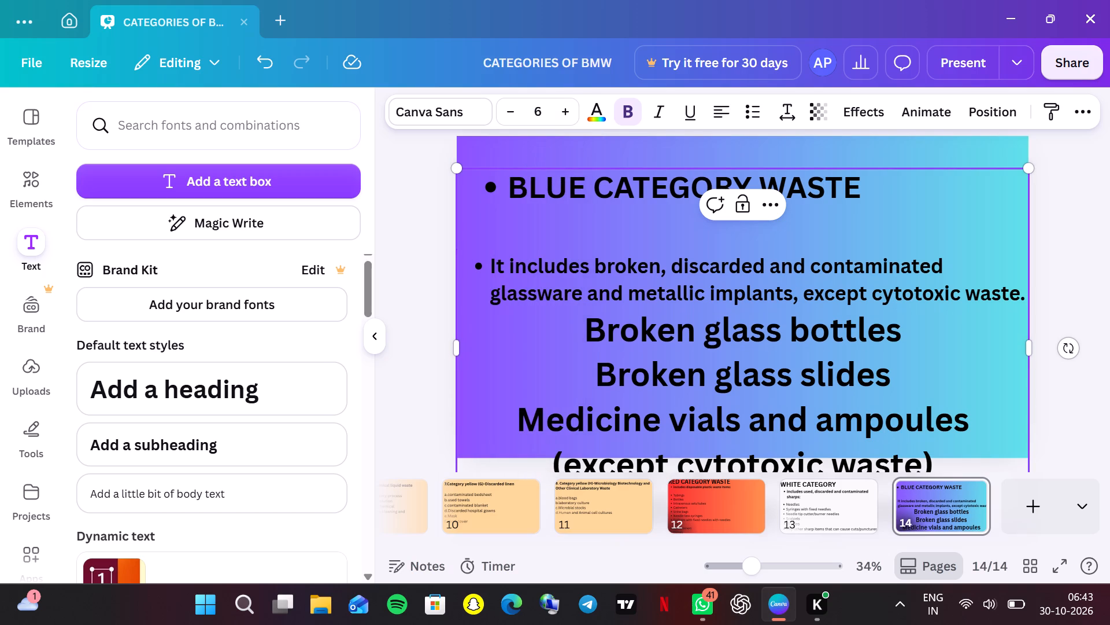
left_click(543, 115)
scroll(541, 178, "up", 1)
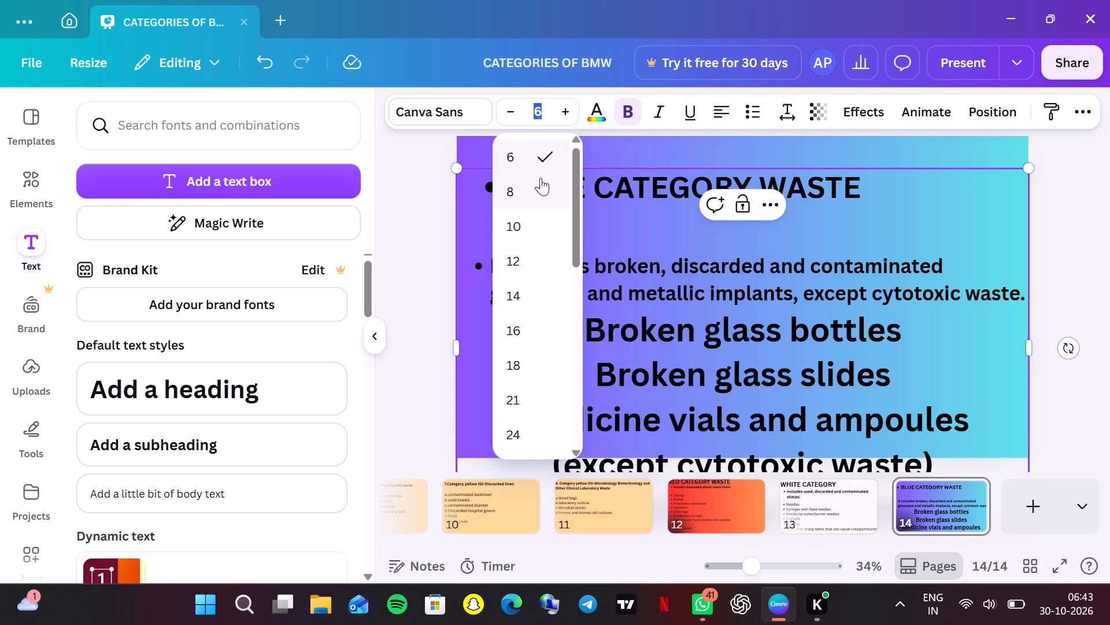
left_click(686, 233)
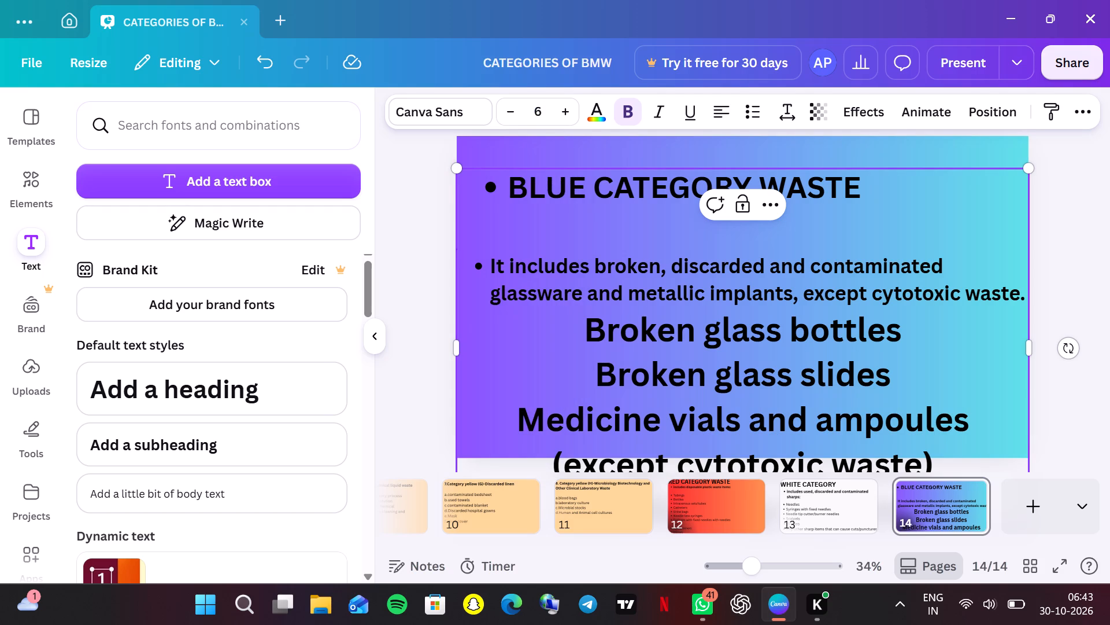
Replace the upper blank line below the "BLUE CATEGORY WASTE" heading with an empty bulleted line at font size 12.
left_click(658, 231)
key("BackSpace")
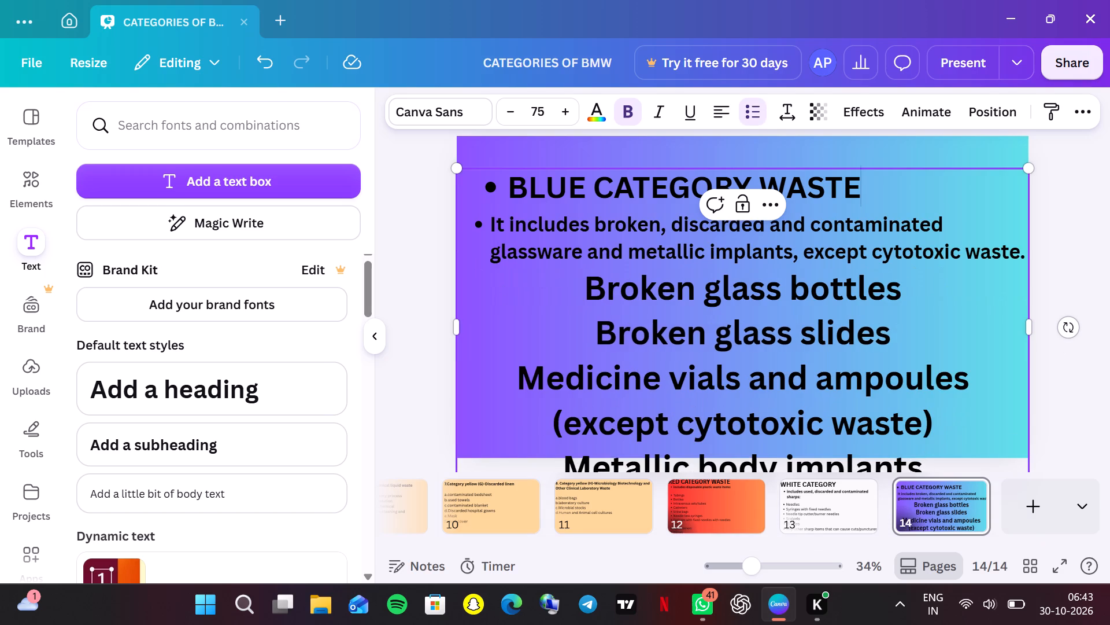
key("Return")
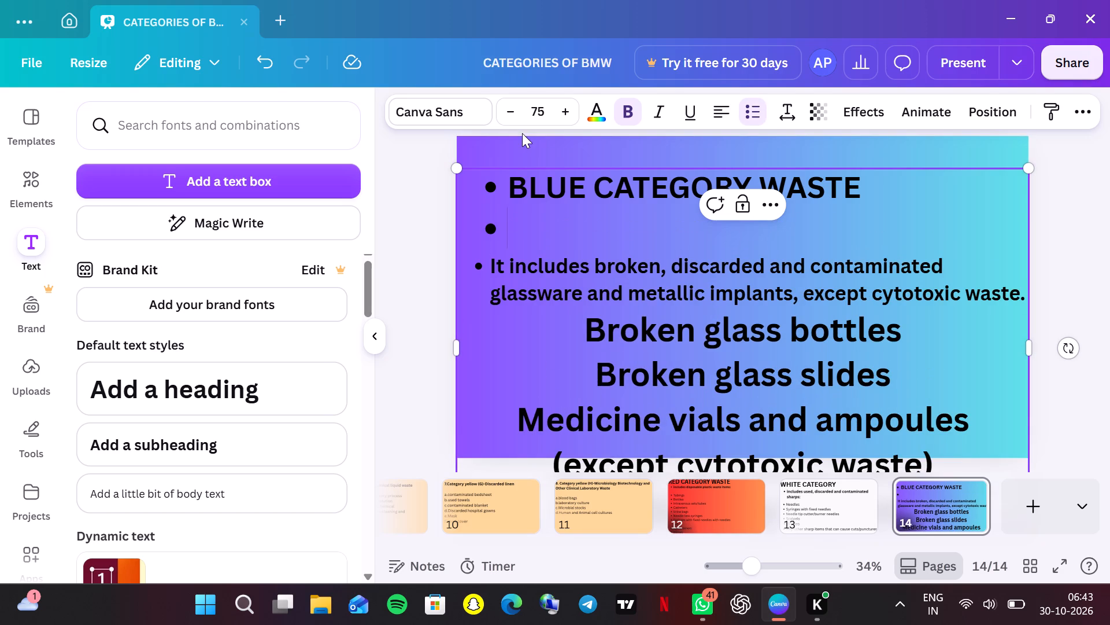
left_click(536, 109)
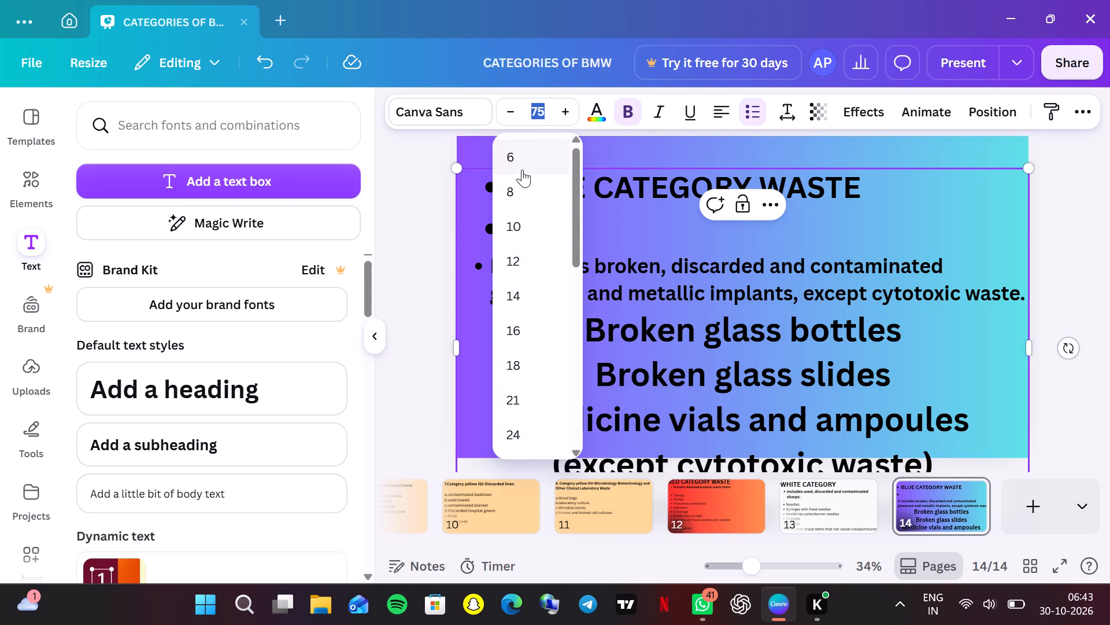
left_click(522, 170)
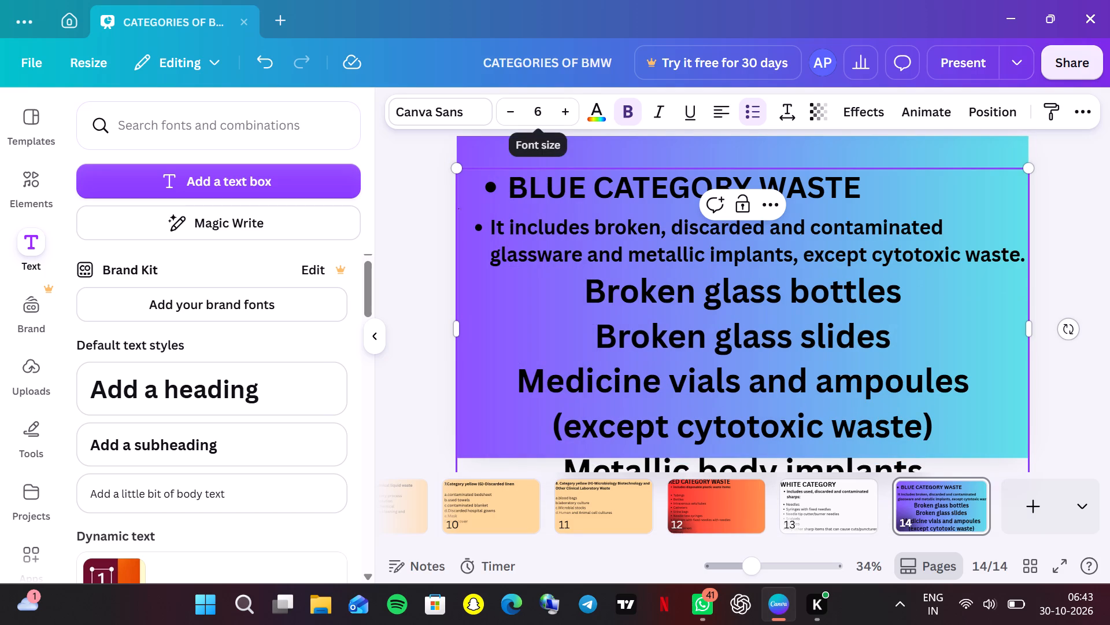
left_click(550, 117)
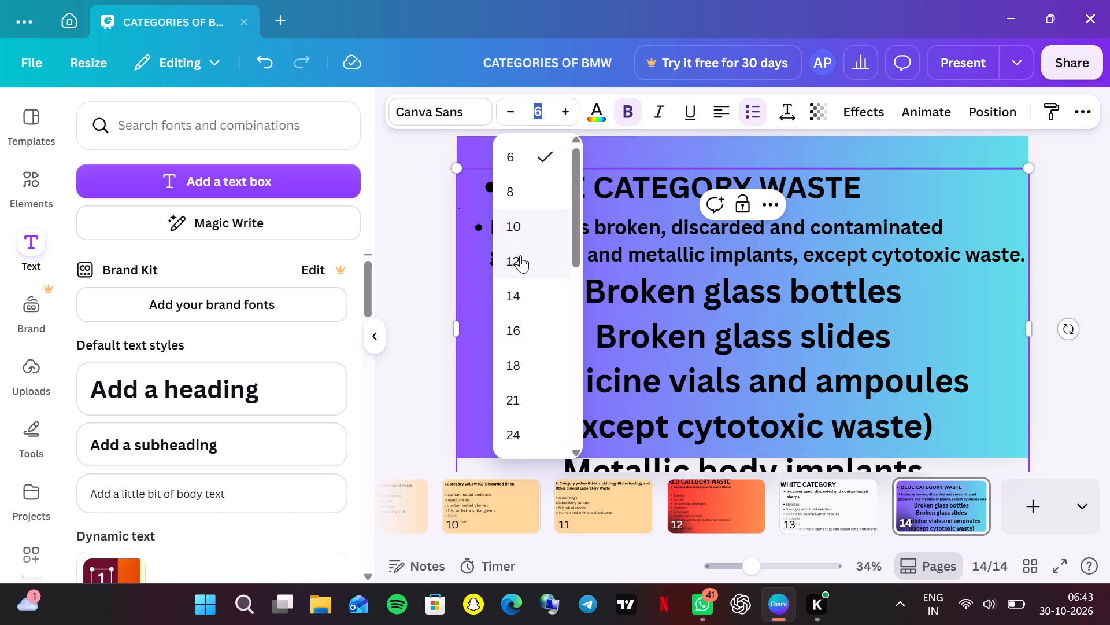
left_click(520, 255)
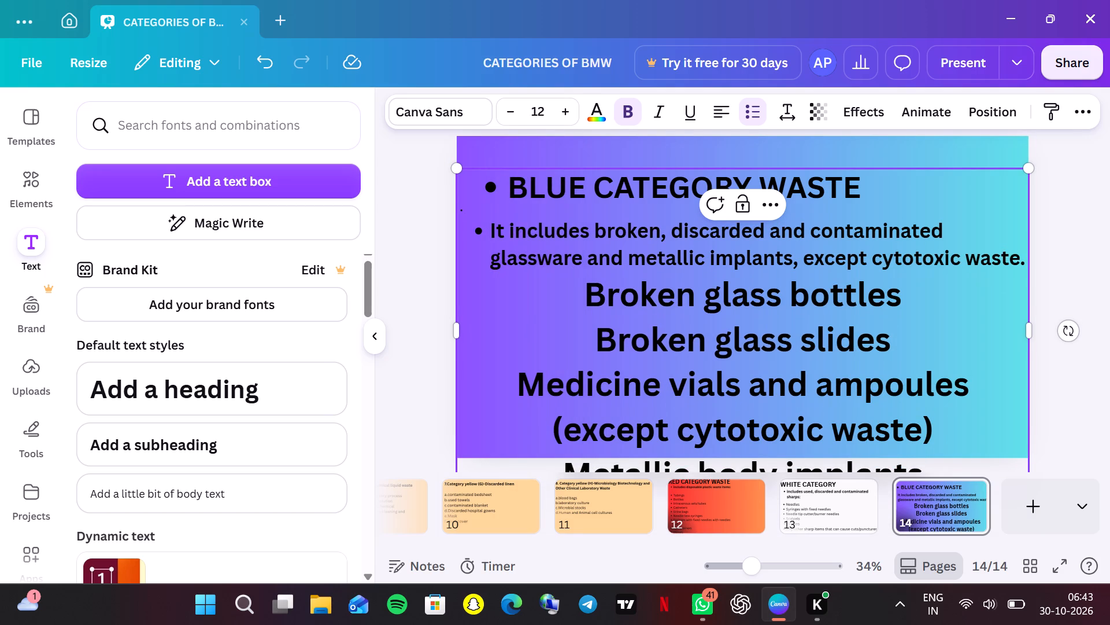
Unbold the item list from "Broken glass bottles" to "Metallic body implants", left-align it and turn it into bullet points.
left_click(549, 309)
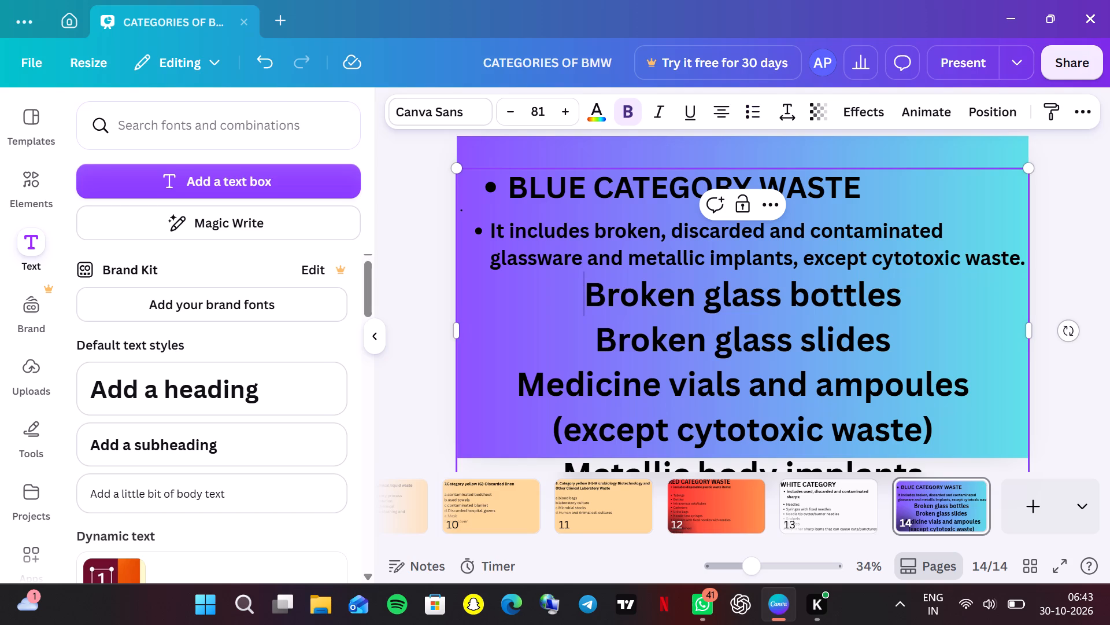
left_click_drag(593, 291, 681, 400)
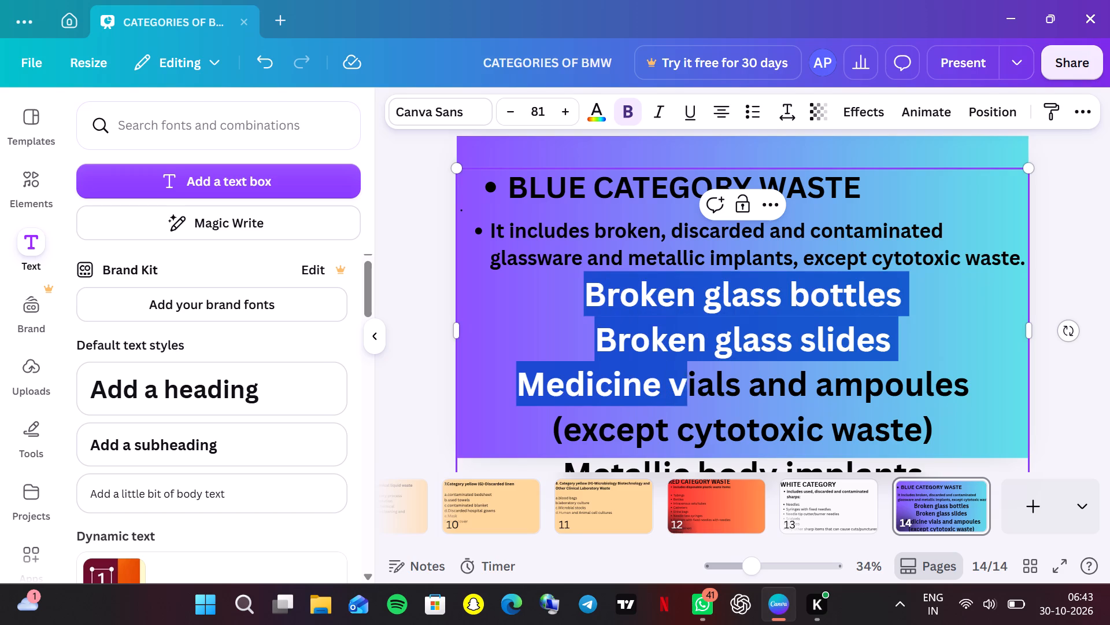
left_click_drag(681, 400, 833, 558)
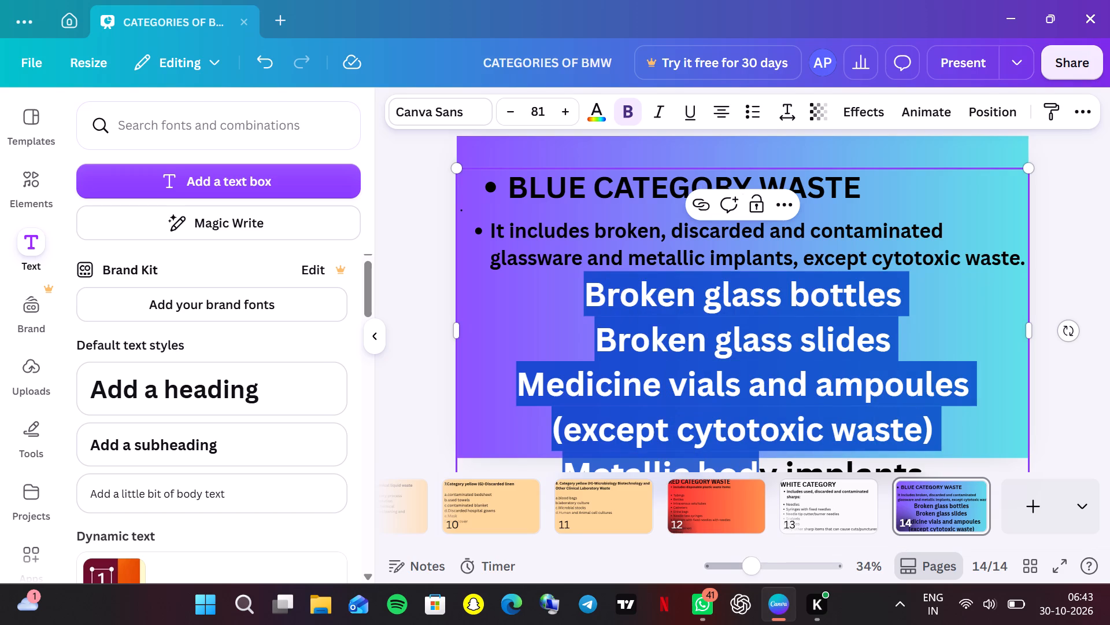
left_click(626, 110)
left_click(716, 111)
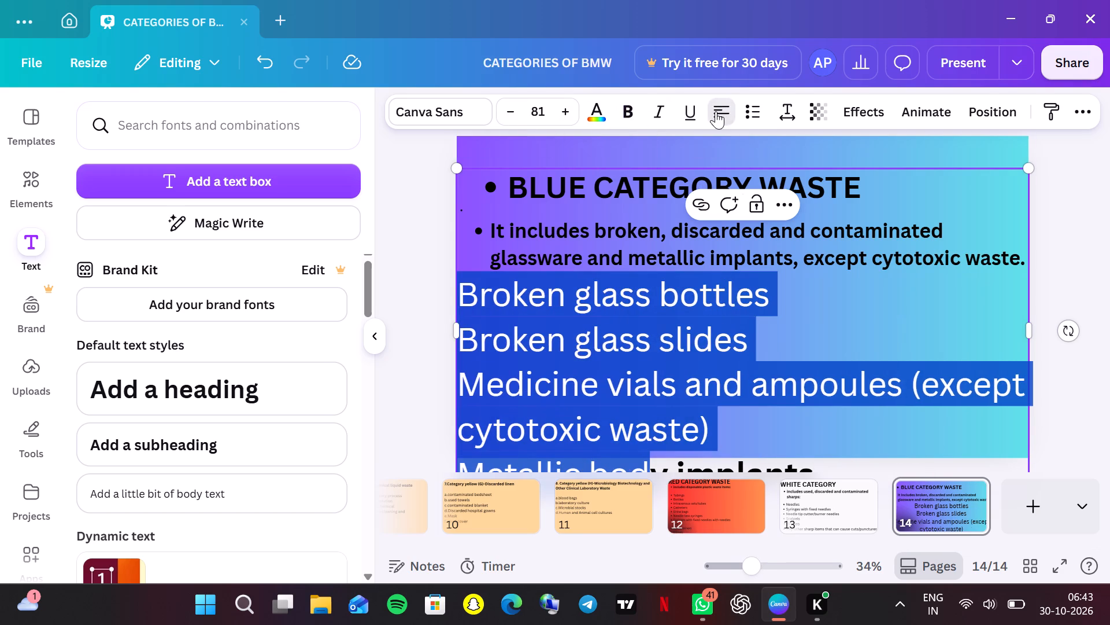
left_click(760, 111)
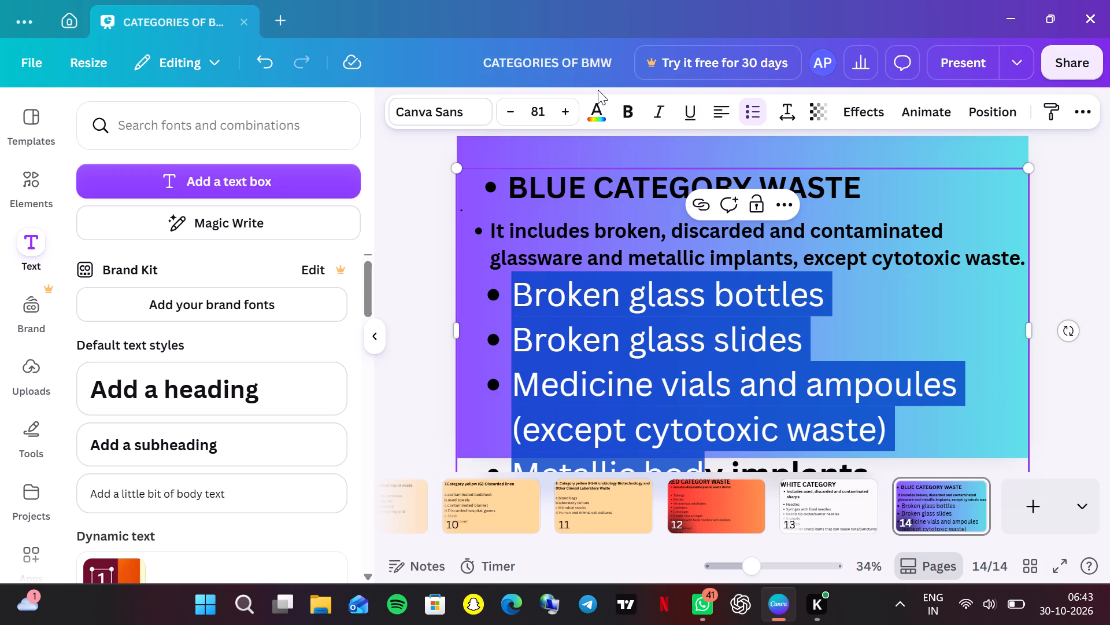
Reduce the bulleted item list to font size 65.
triple_click(508, 99)
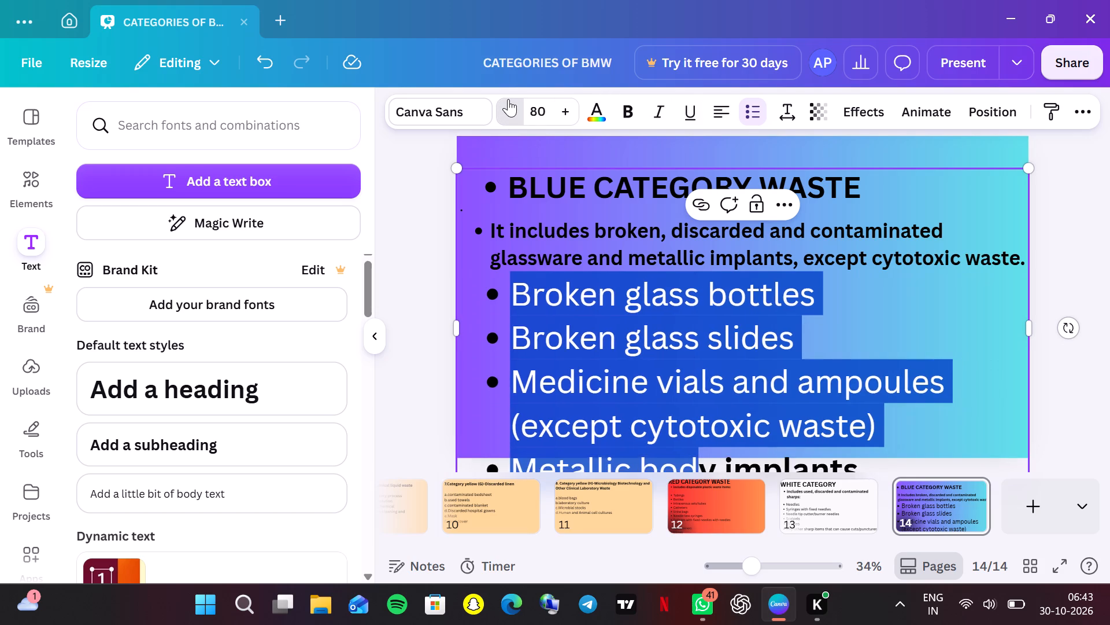
triple_click(508, 99)
triple_click(508, 99)
triple_click(508, 99)
triple_click(508, 99)
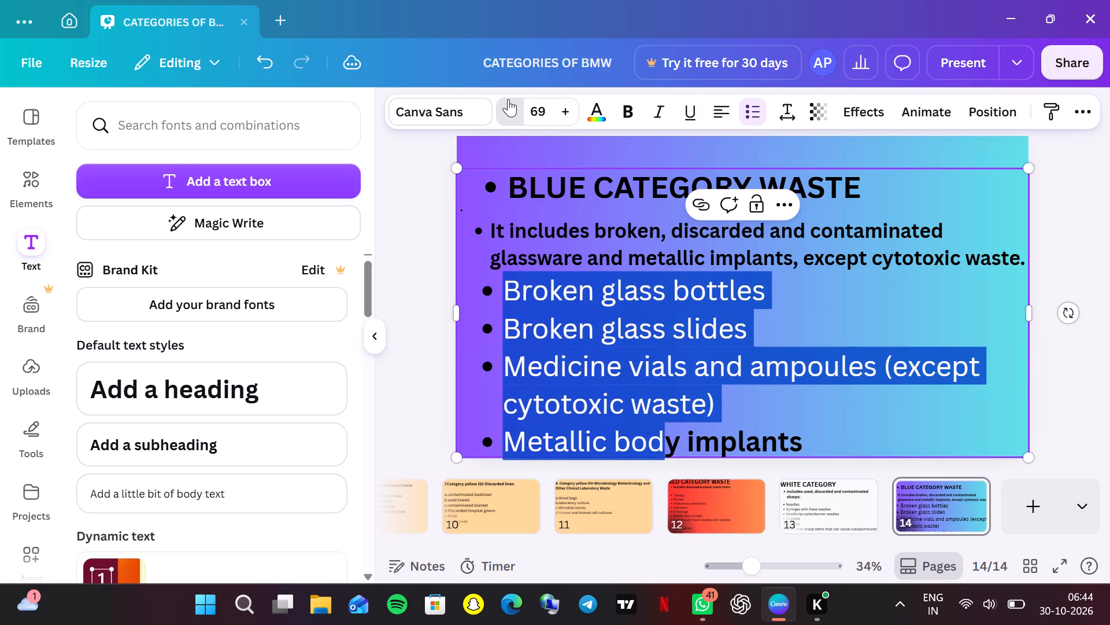
left_click(508, 99)
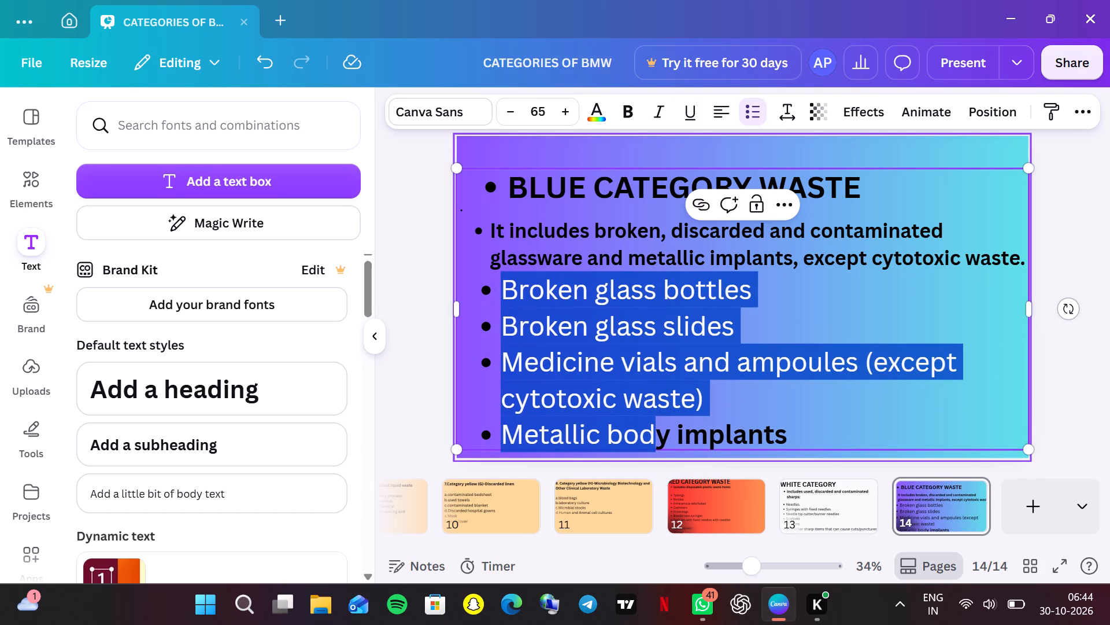
left_click(853, 294)
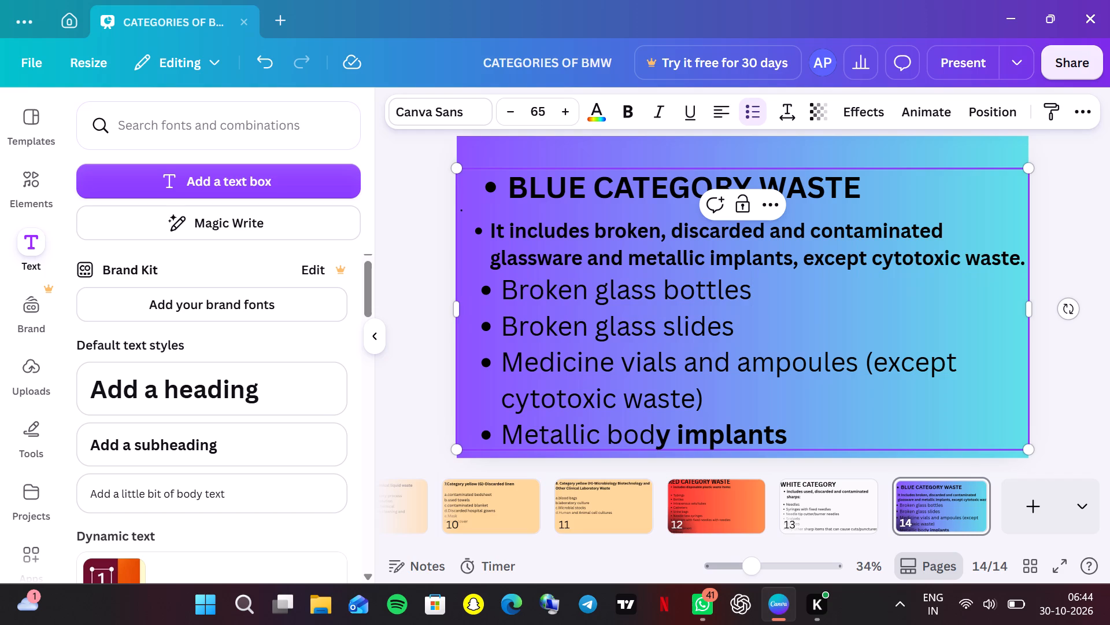
Remove the remaining bold from "body" and "implants" in the "Metallic body implants" bullet.
double_click(751, 440)
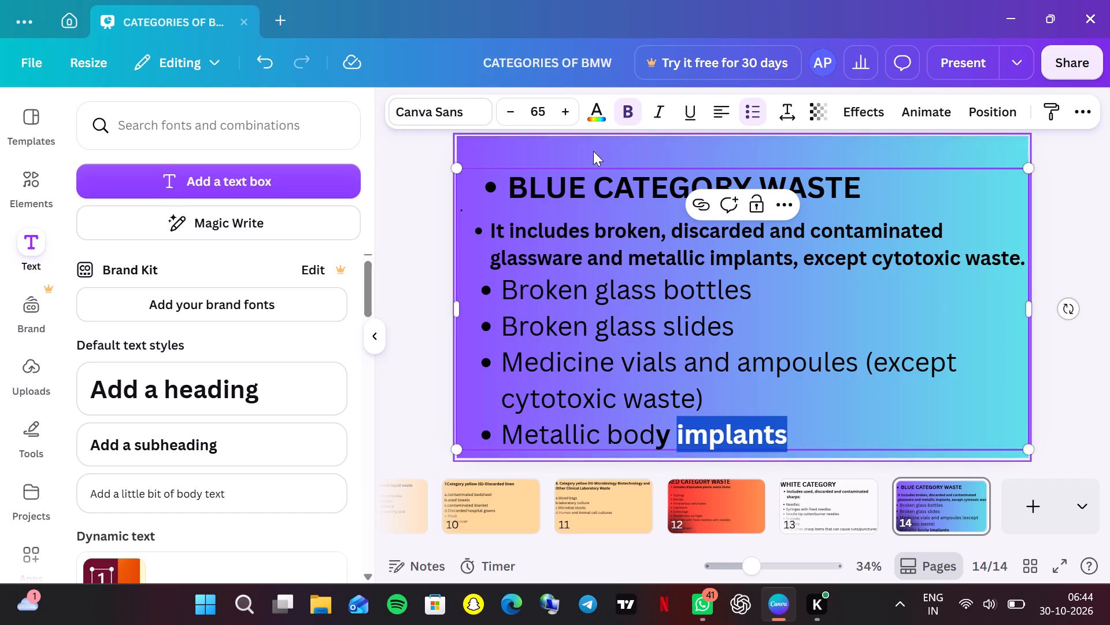
left_click(624, 116)
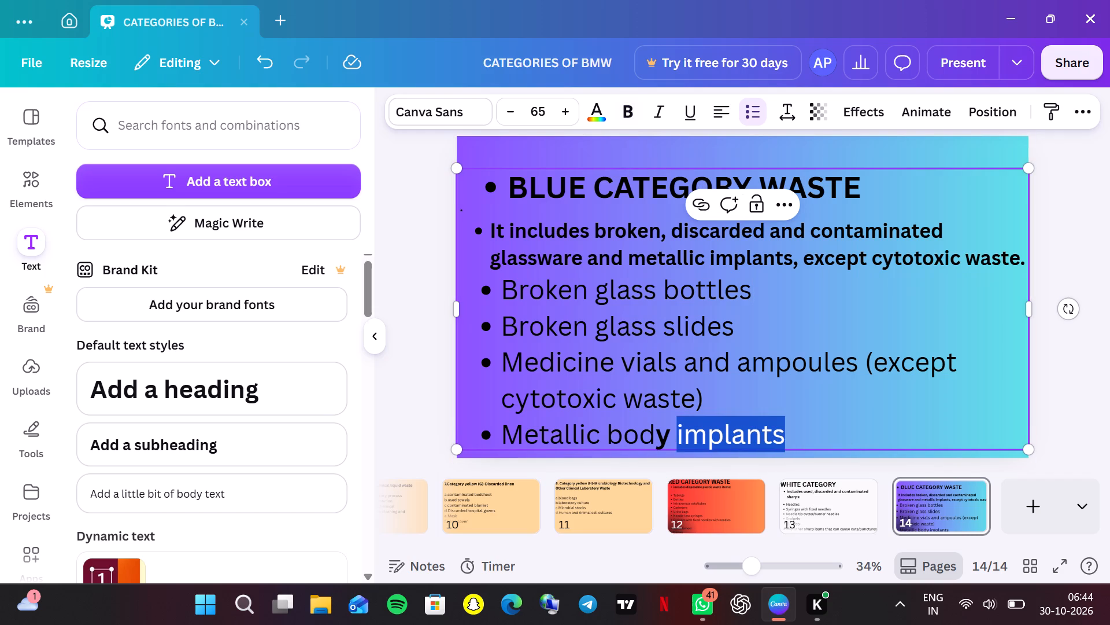
left_click(980, 341)
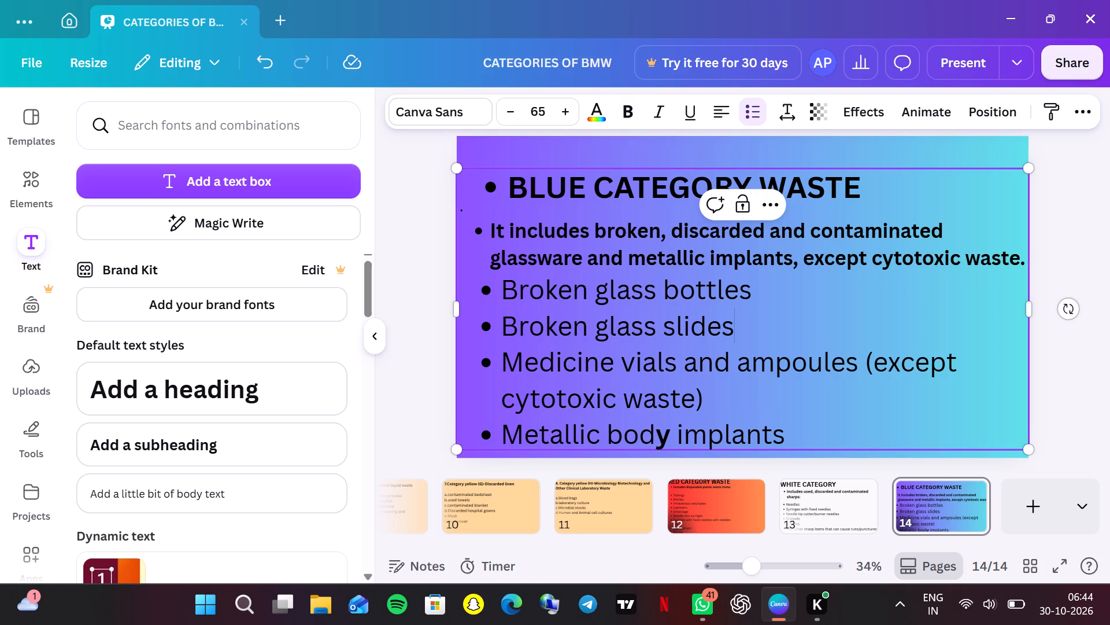
double_click(658, 446)
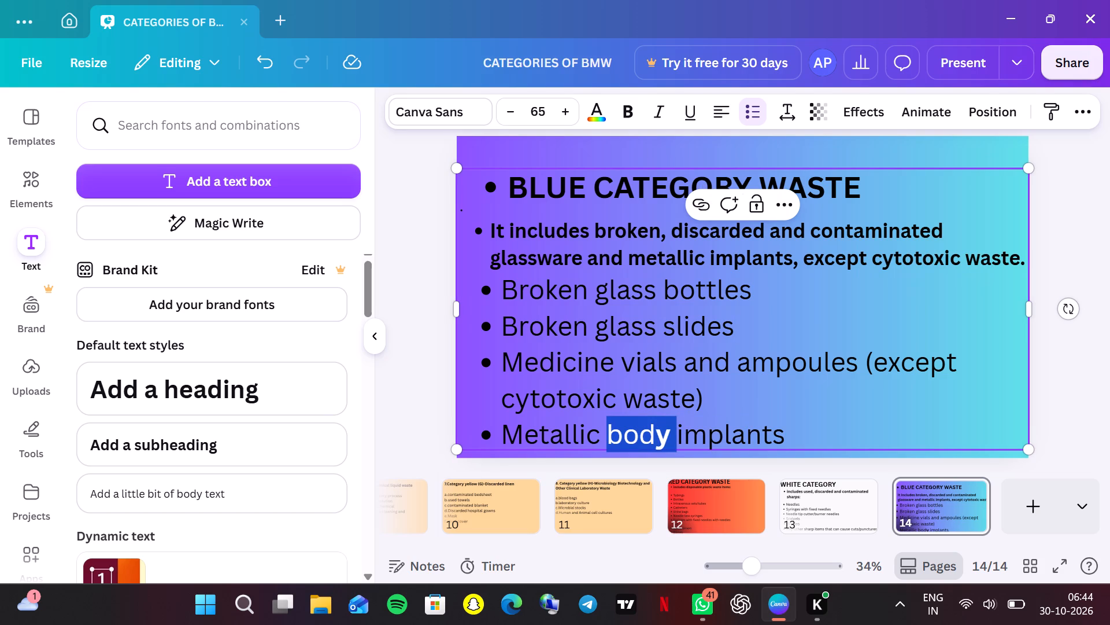
left_click(627, 108)
left_click(627, 108)
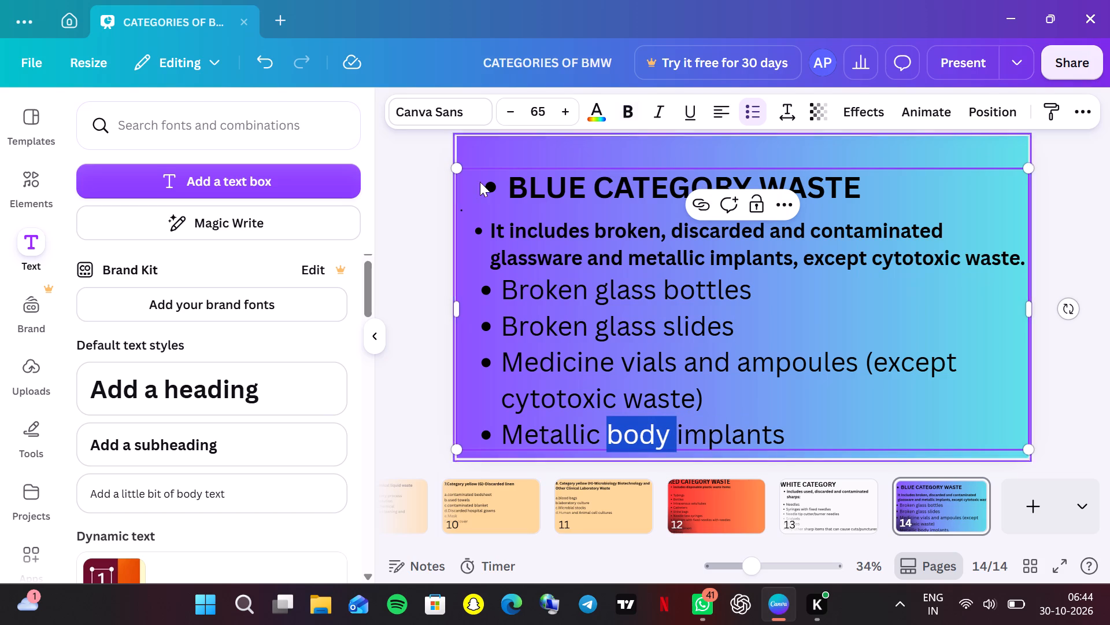
left_click(434, 231)
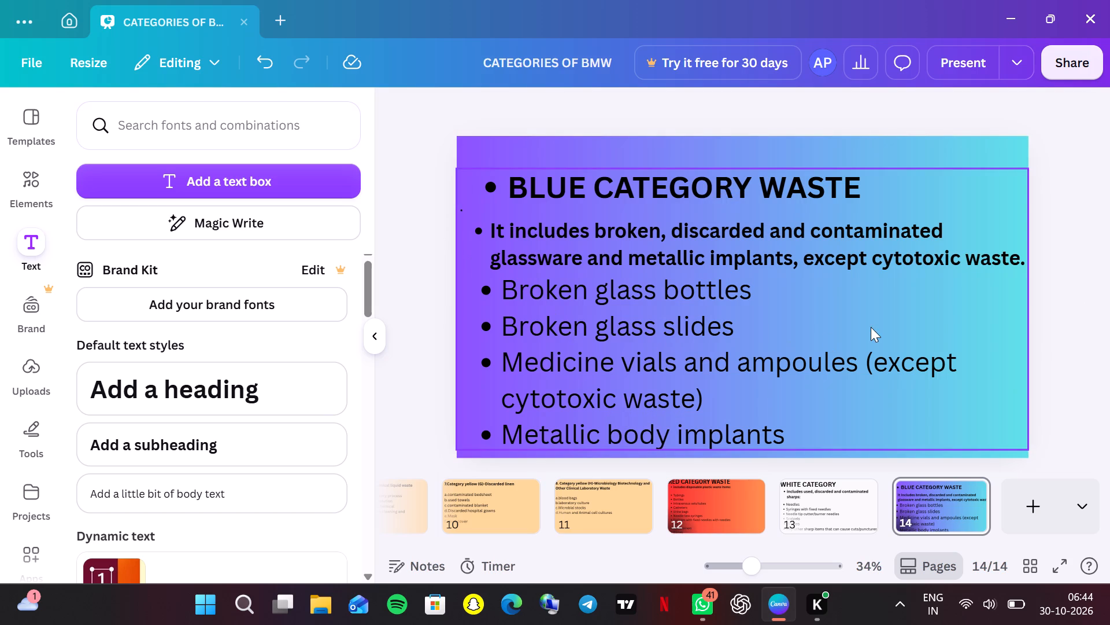
Add a blank line without a bullet between the description paragraph and the item list.
double_click(1023, 259)
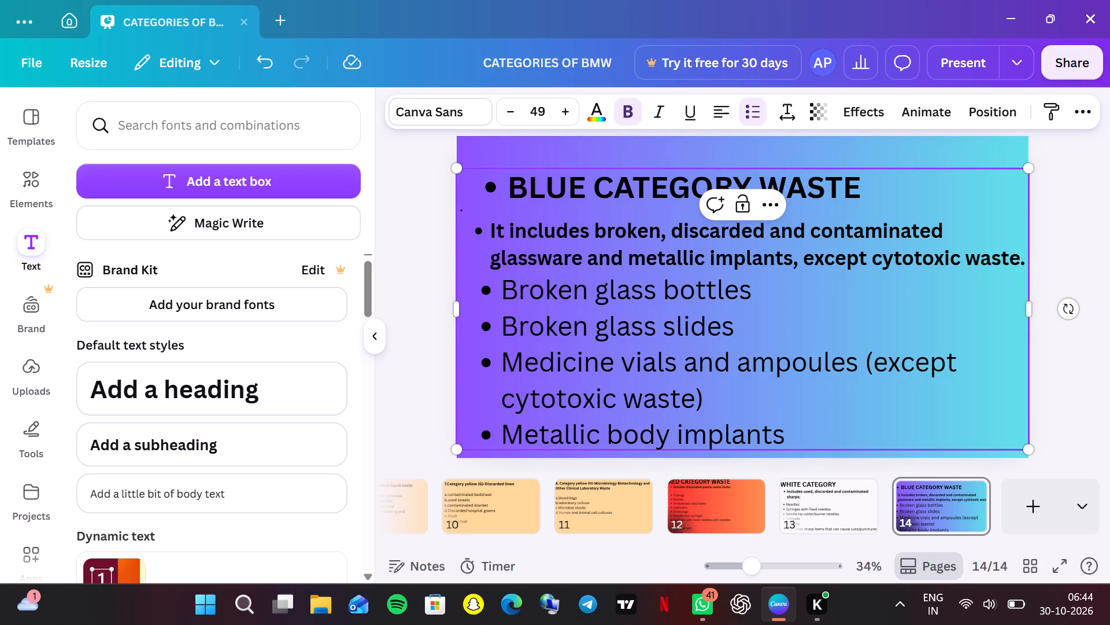
key("Return")
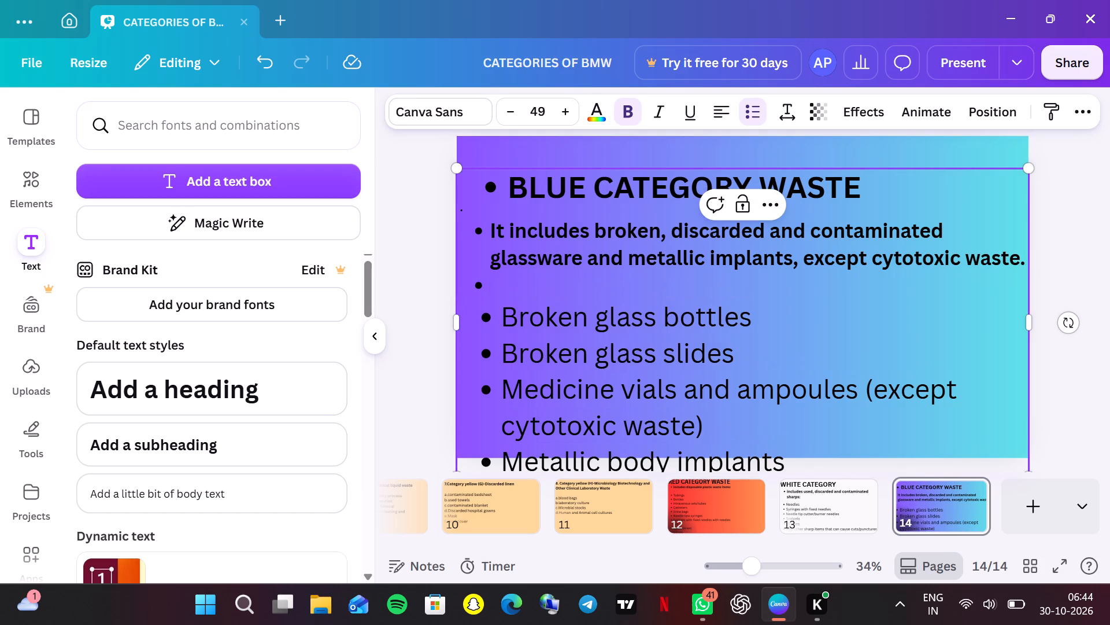
key("BackSpace")
Reduce the "Broken glass bottles" bullet to font size 57.
left_click(781, 321)
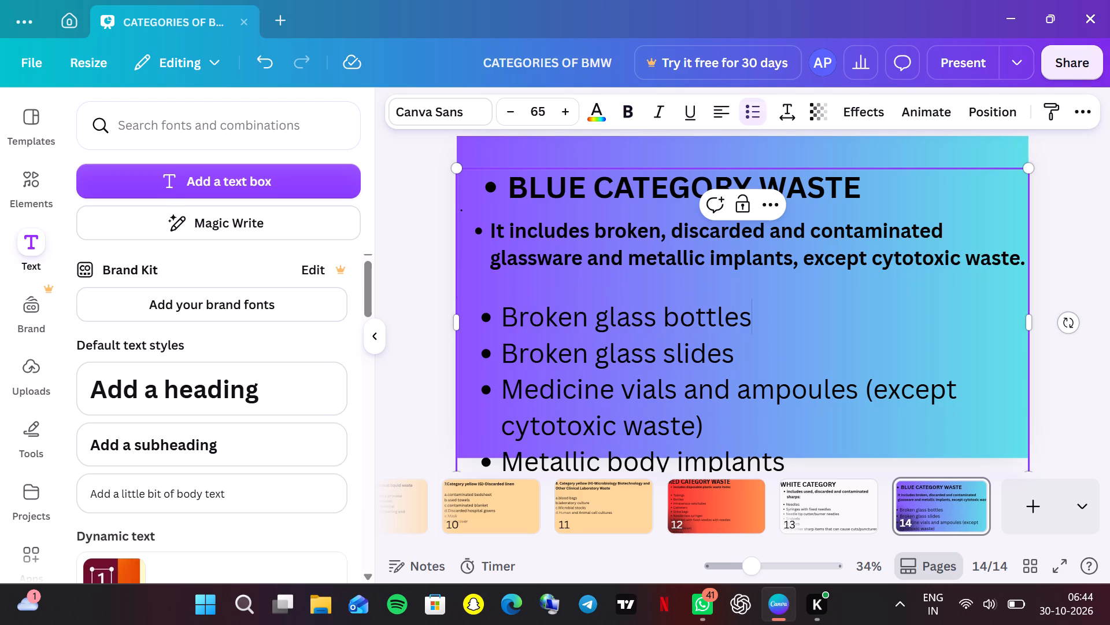
triple_click(510, 110)
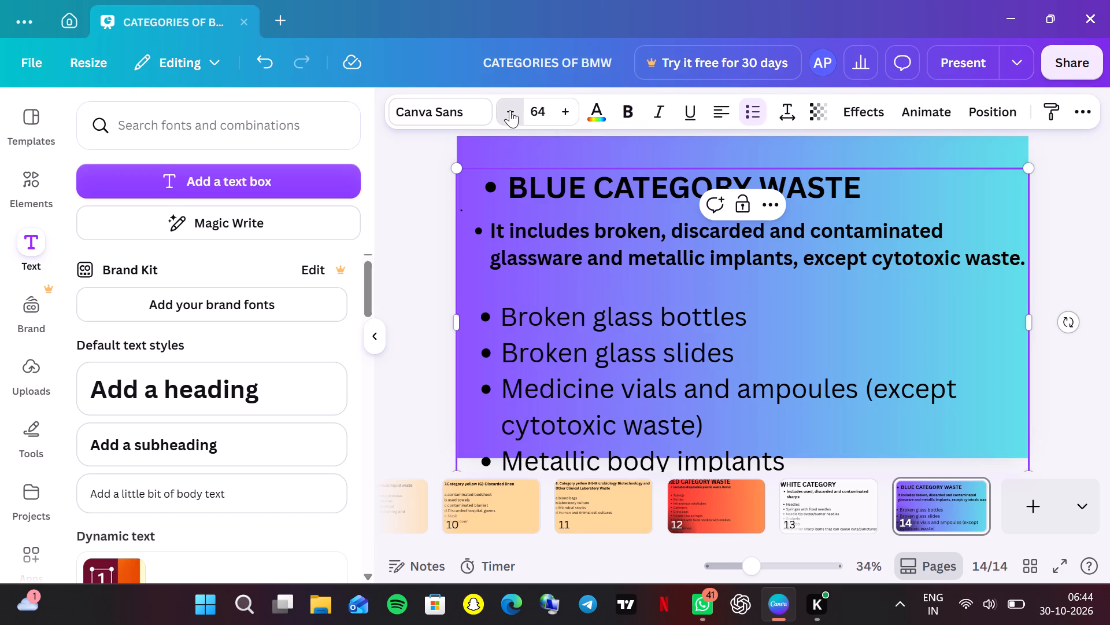
double_click(510, 110)
left_click(510, 110)
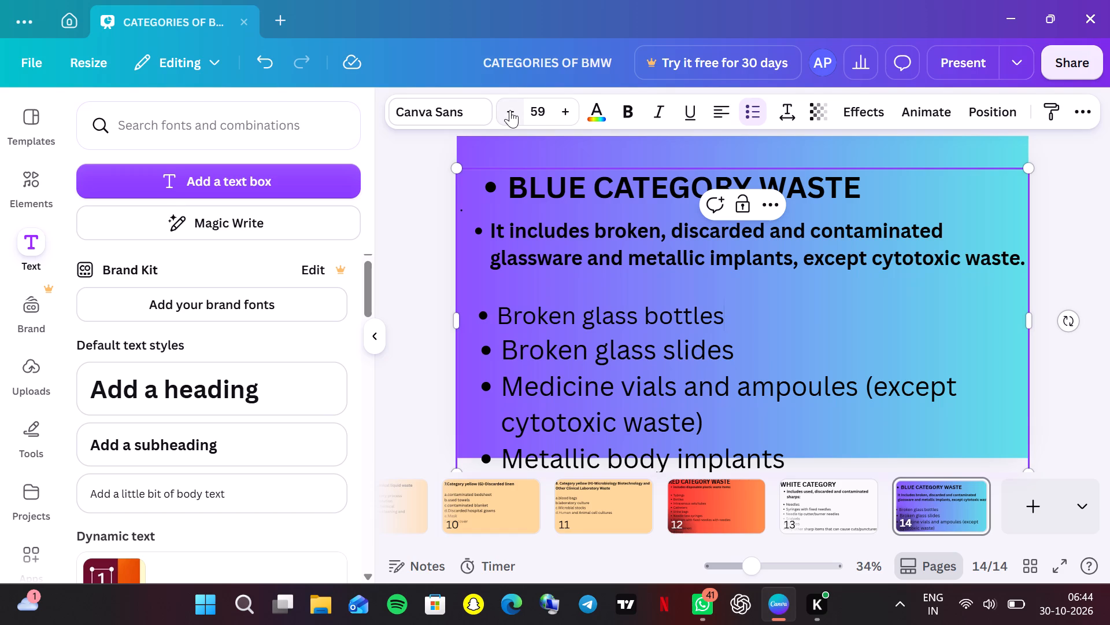
left_click(510, 110)
left_click(510, 110)
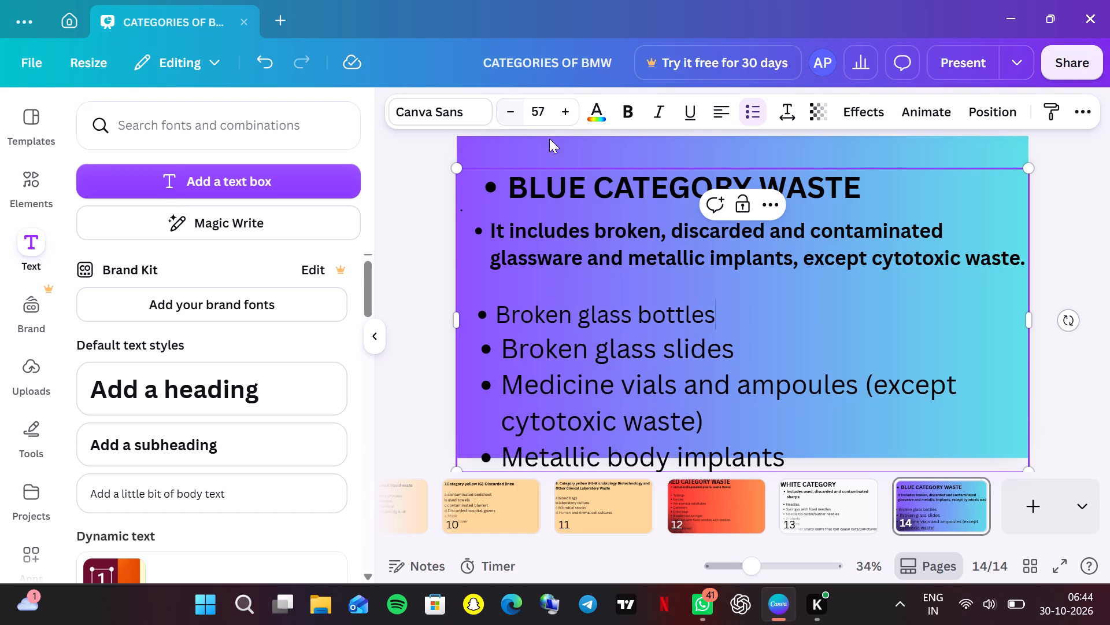
Reduce the "Broken glass slides" bullet to font size 58.
left_click(735, 339)
triple_click(518, 111)
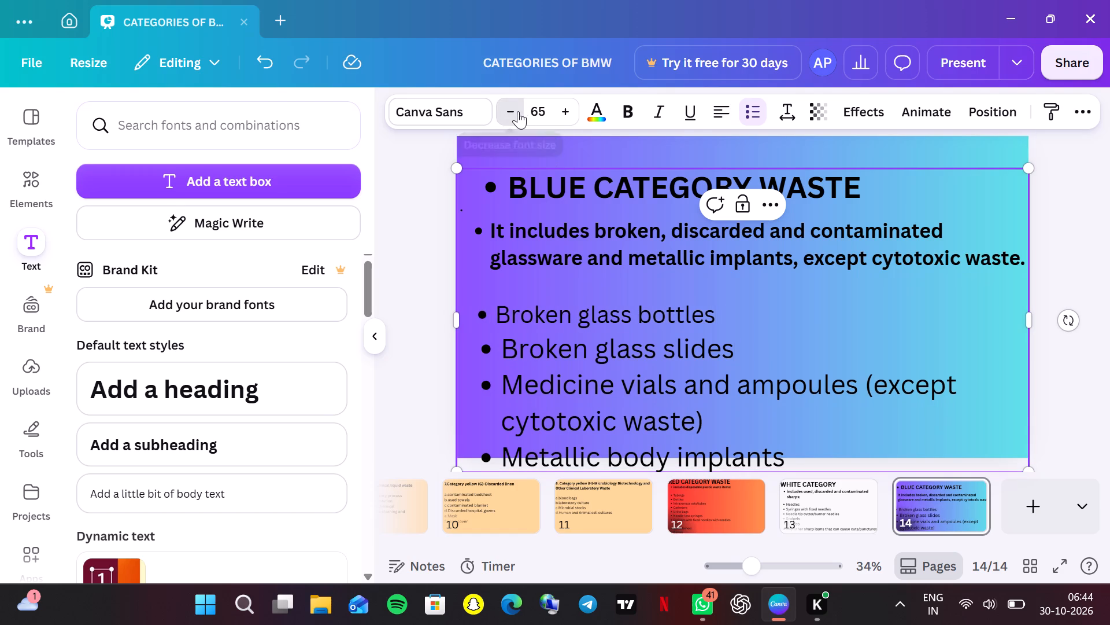
triple_click(518, 111)
left_click(518, 111)
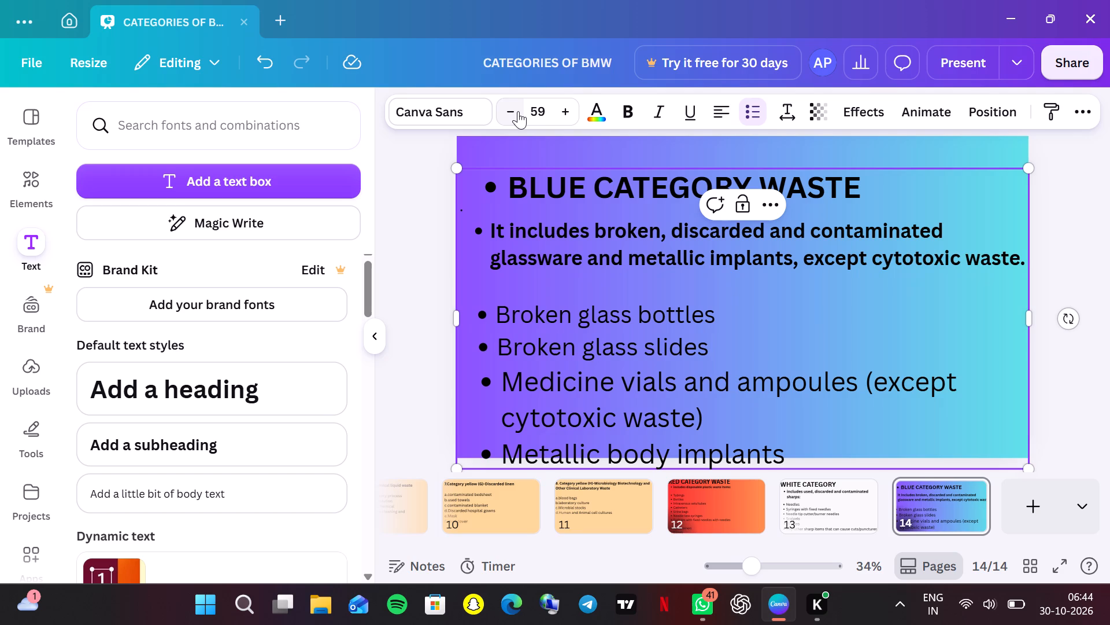
Reduce the "Medicine vials and ampoules (except cytotoxic waste)" bullet to font size 58.
left_click(974, 367)
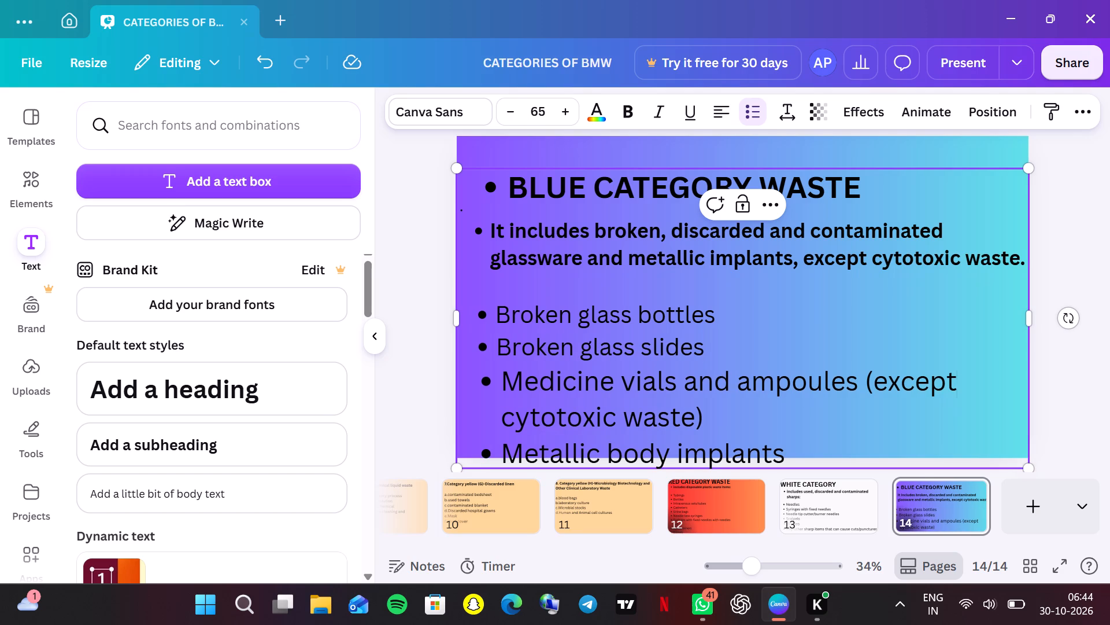
triple_click(507, 123)
triple_click(507, 123)
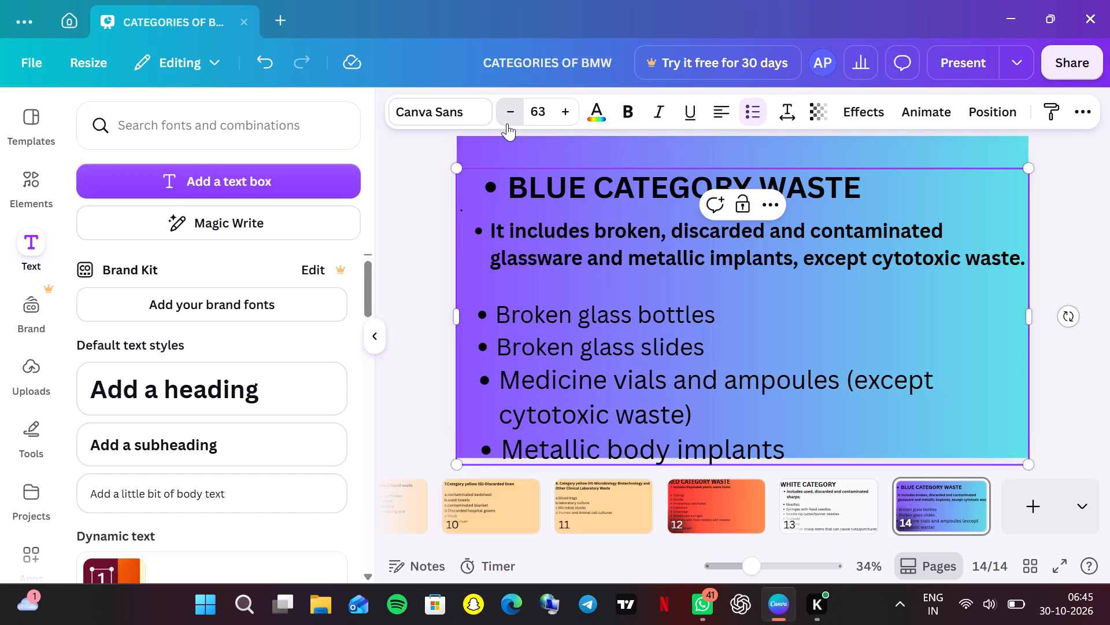
left_click(507, 123)
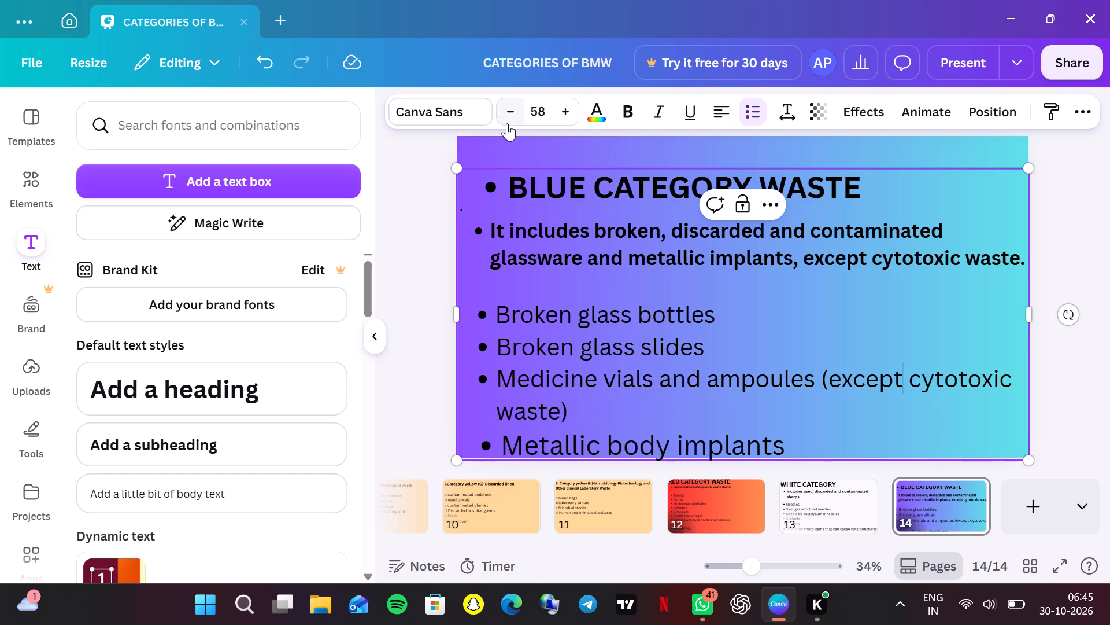
Reduce the "Metallic body implants" bullet to font size 59 and deselect the text box.
left_click(800, 449)
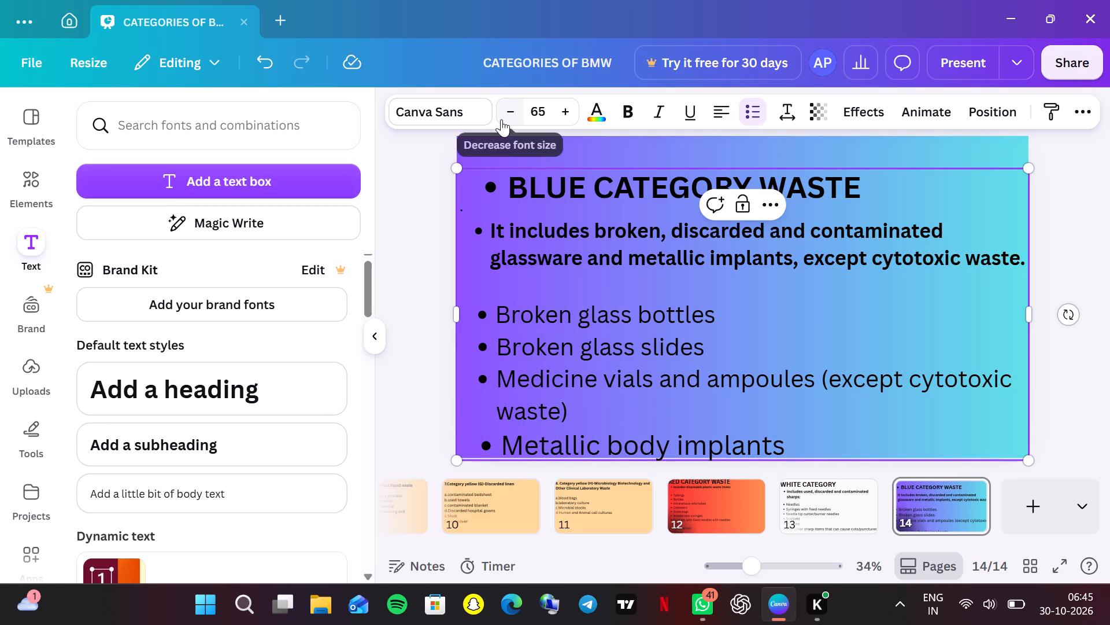
triple_click(501, 119)
left_click(501, 119)
left_click(501, 119)
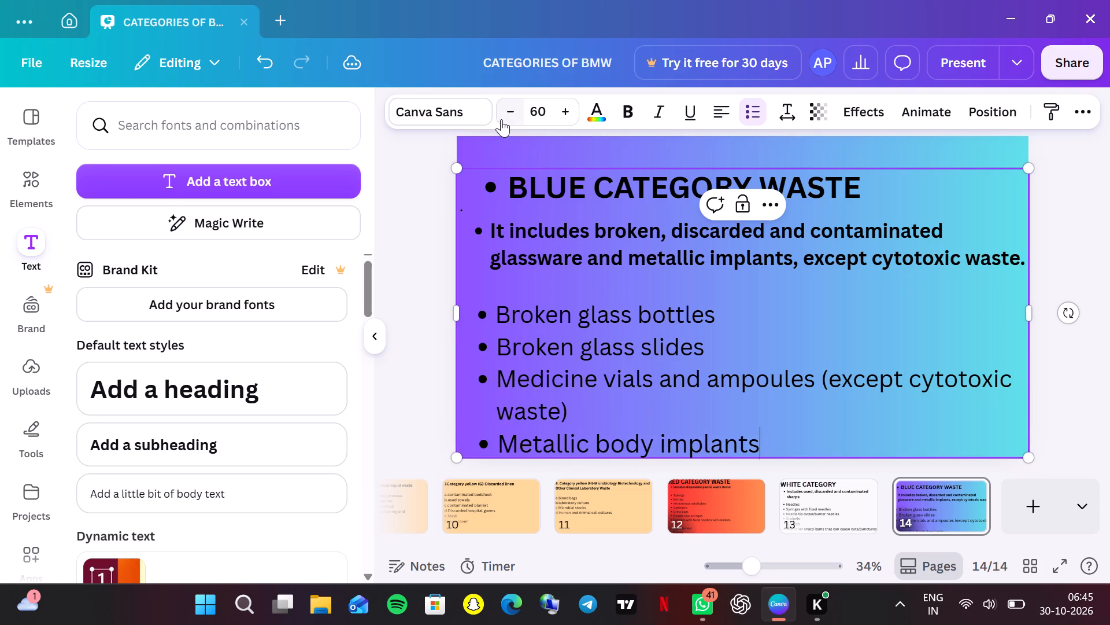
left_click(501, 119)
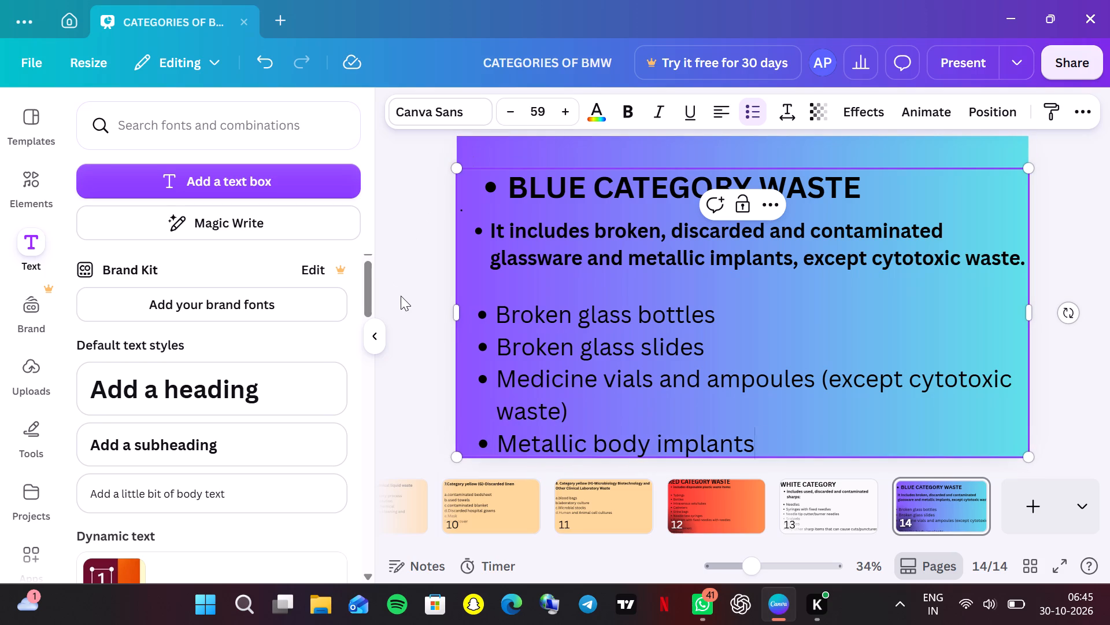
left_click(401, 296)
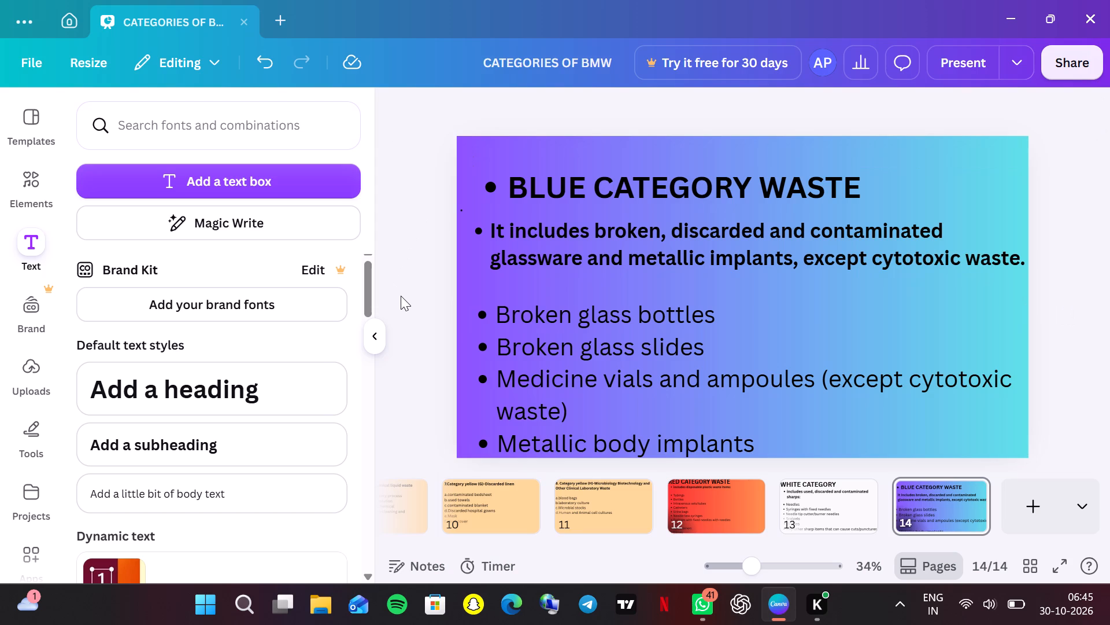
Add a new blank page 15 after the blue category waste page.
left_click(1024, 494)
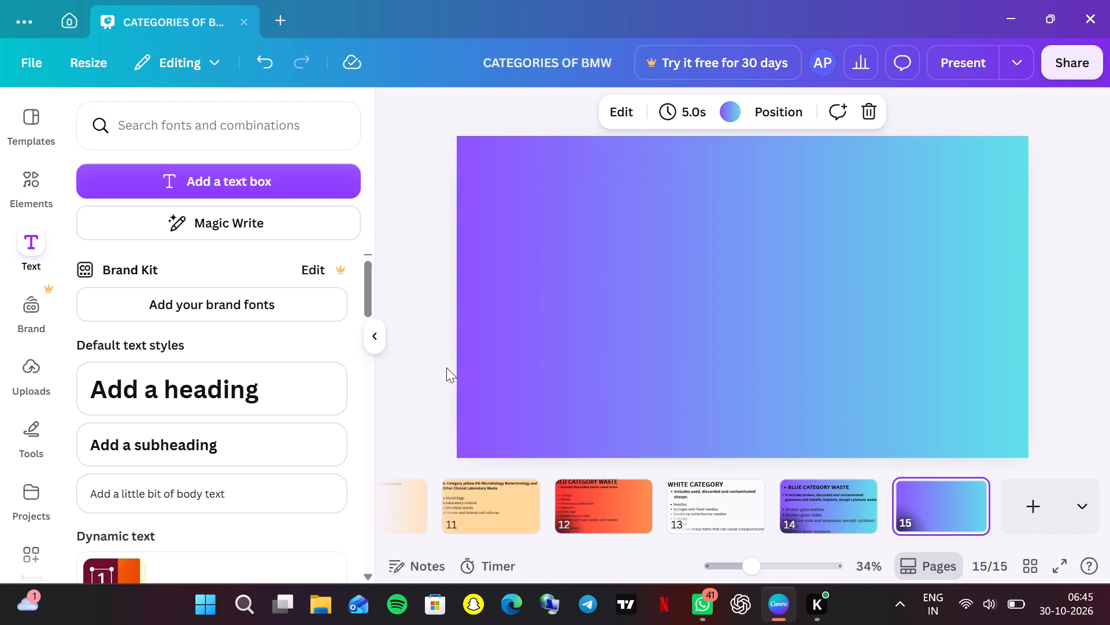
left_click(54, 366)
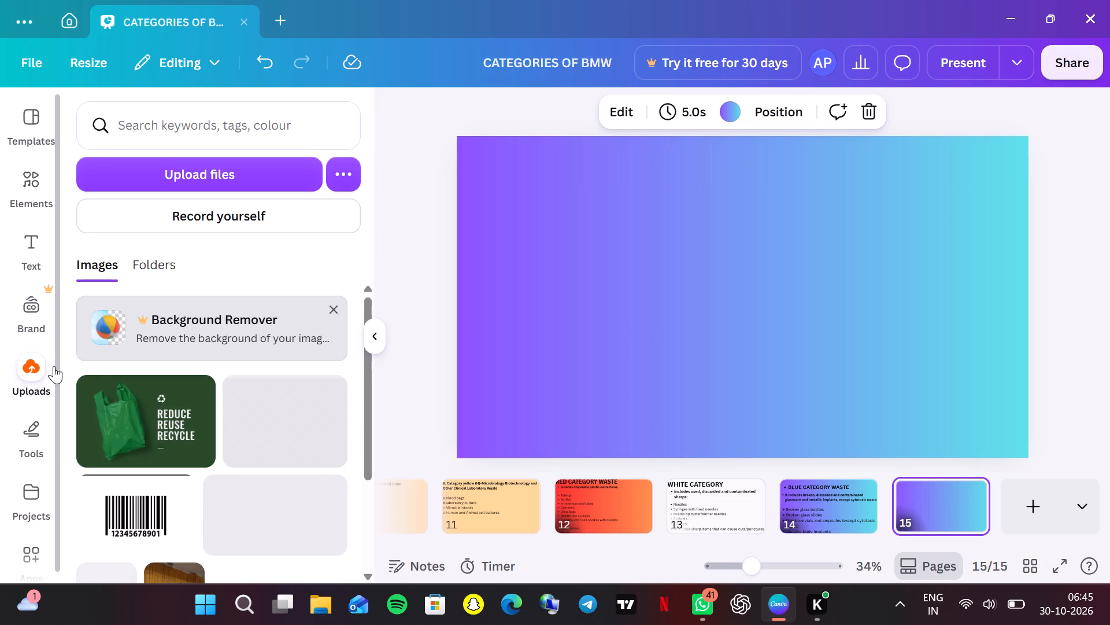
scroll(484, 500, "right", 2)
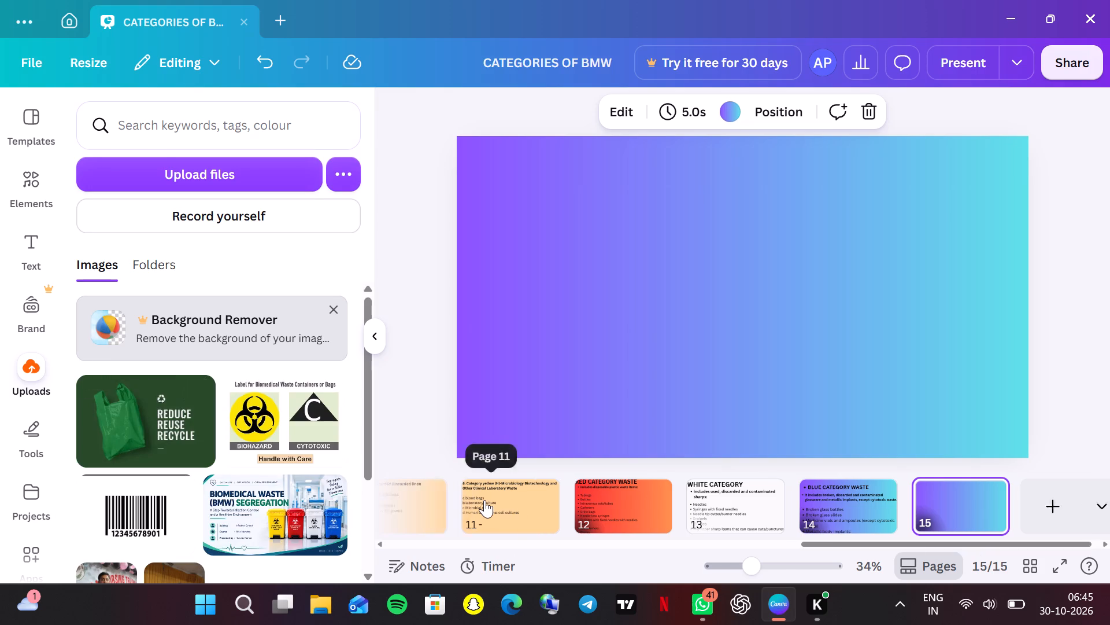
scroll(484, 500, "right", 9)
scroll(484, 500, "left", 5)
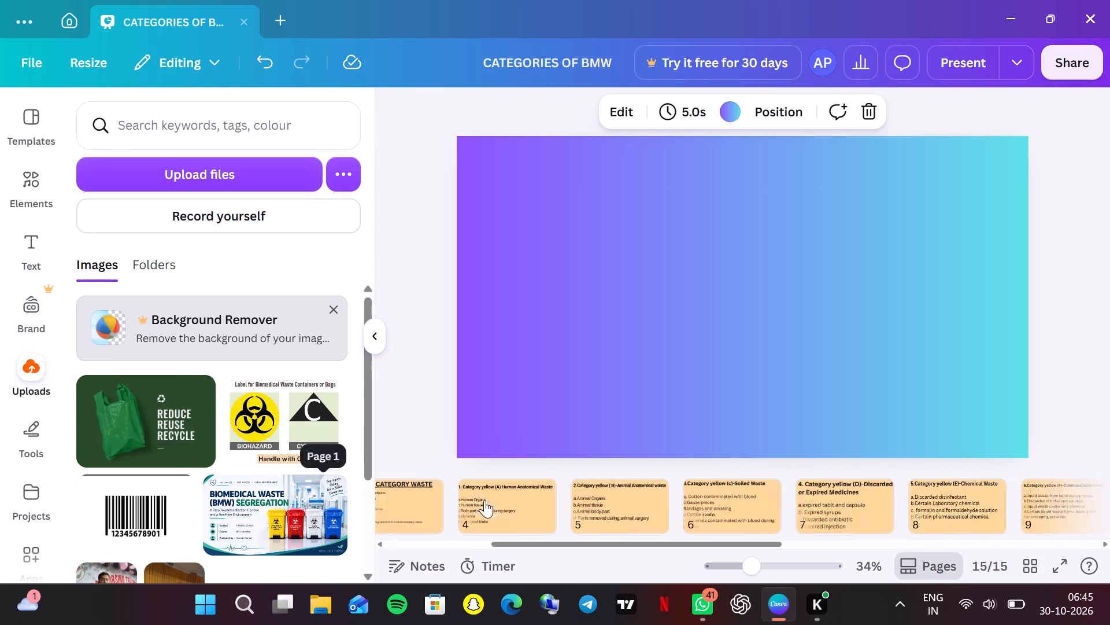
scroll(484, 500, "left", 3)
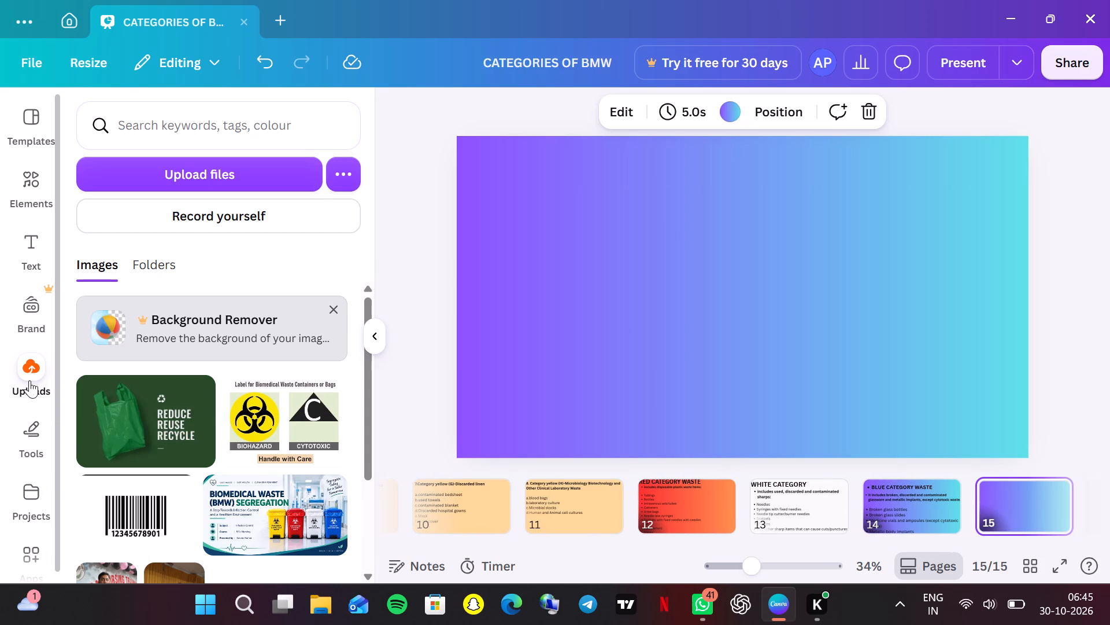
Apply the "Thank You" page from the recently used Pink Minimalist Proposal Presentation template to page 15.
left_click(31, 127)
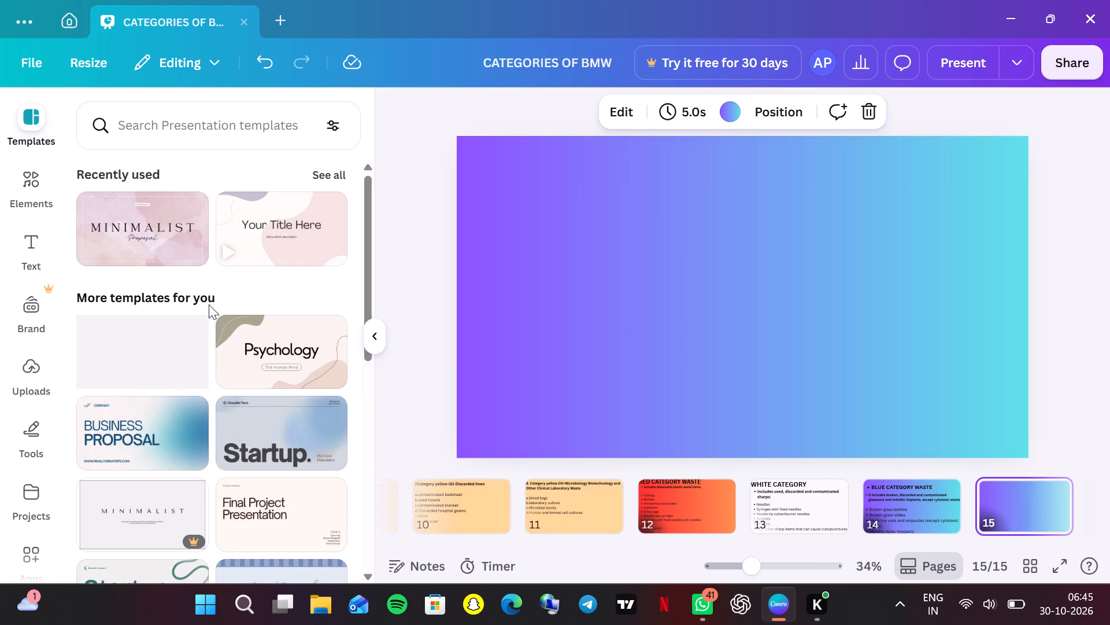
scroll(209, 304, "down", 4)
scroll(209, 304, "up", 2)
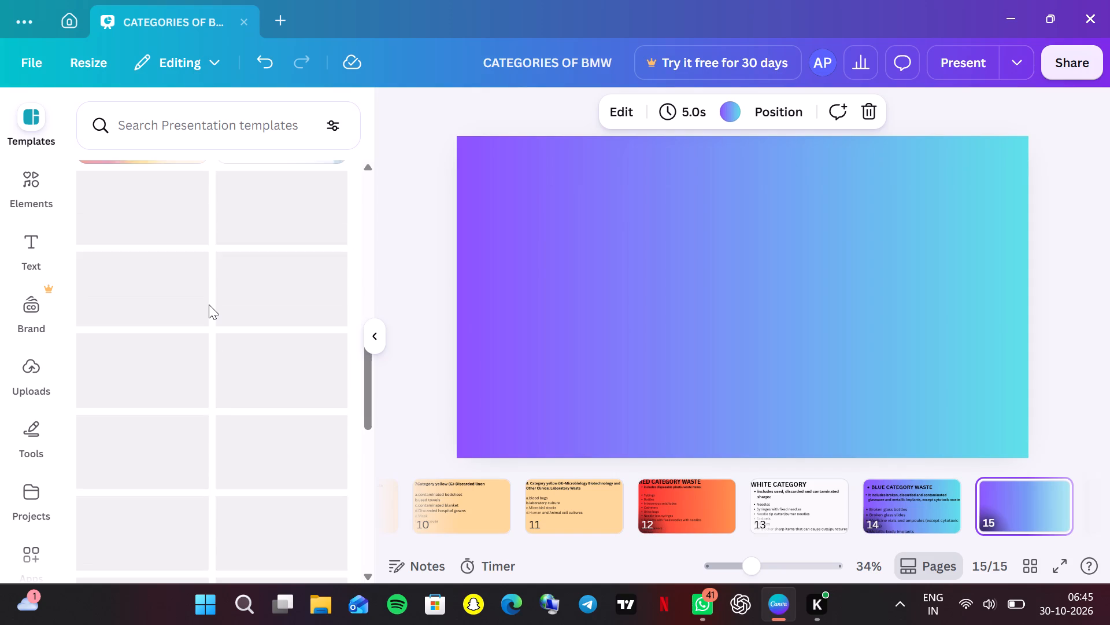
scroll(209, 304, "up", 1)
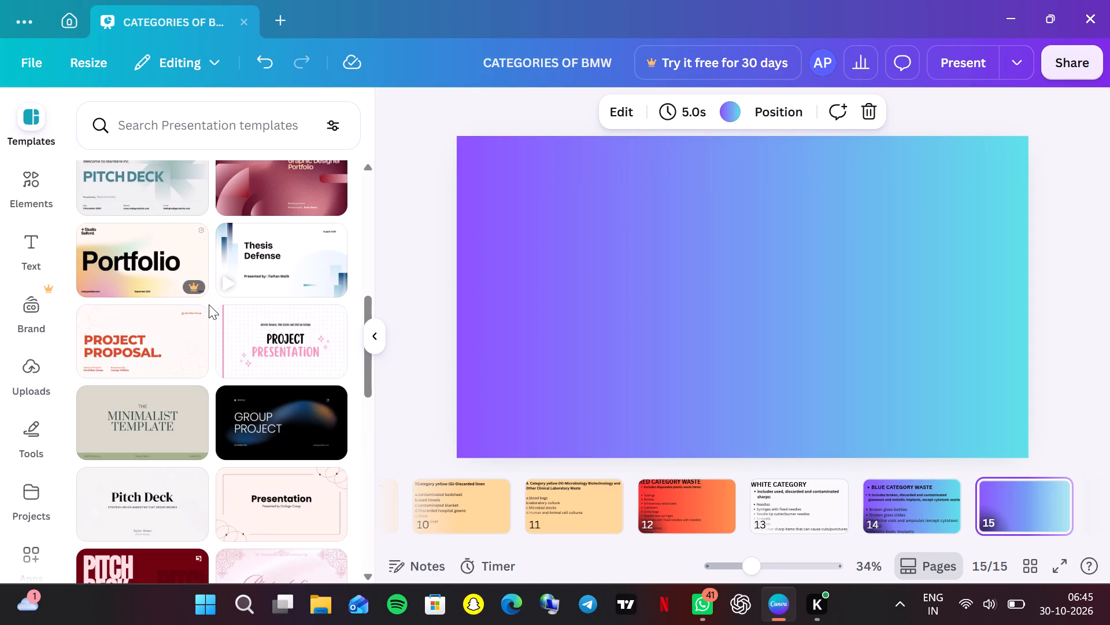
scroll(209, 304, "up", 6)
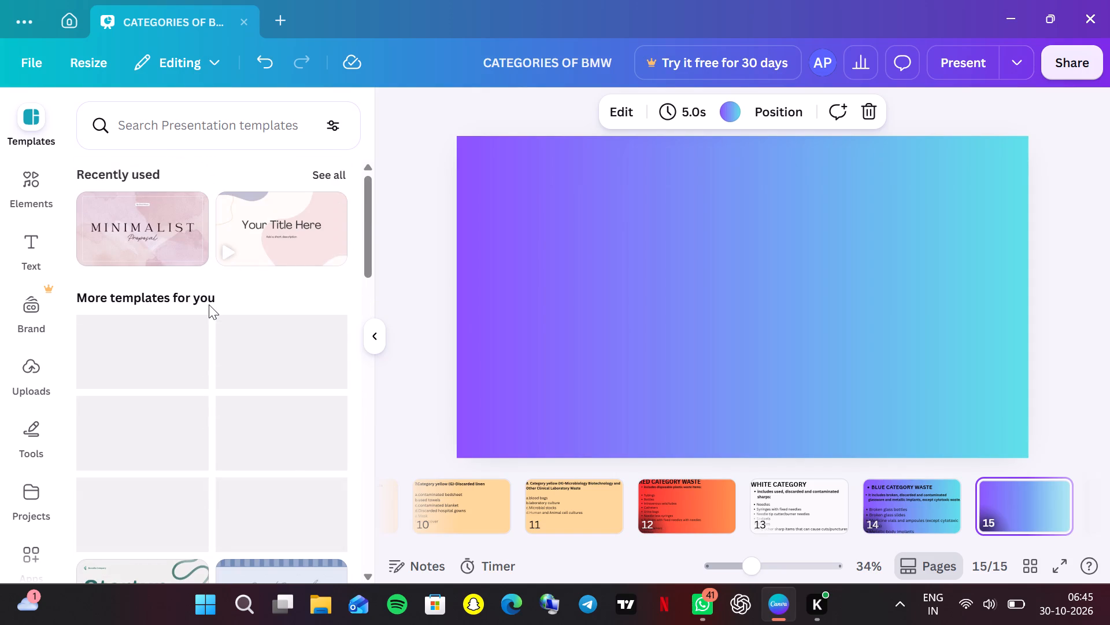
left_click(165, 253)
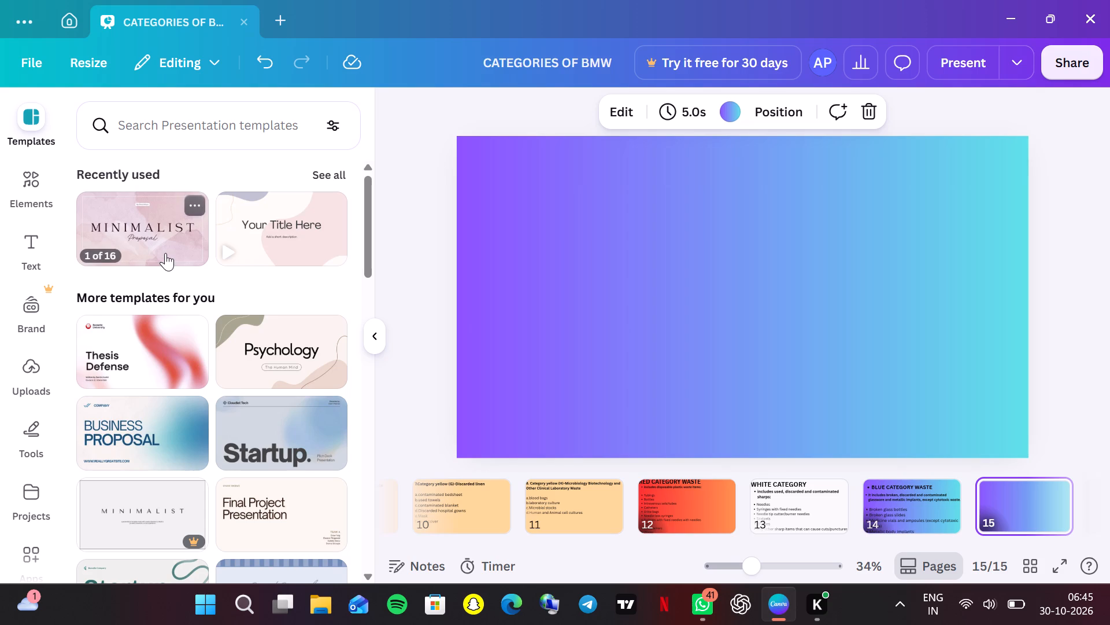
scroll(219, 321, "down", 1)
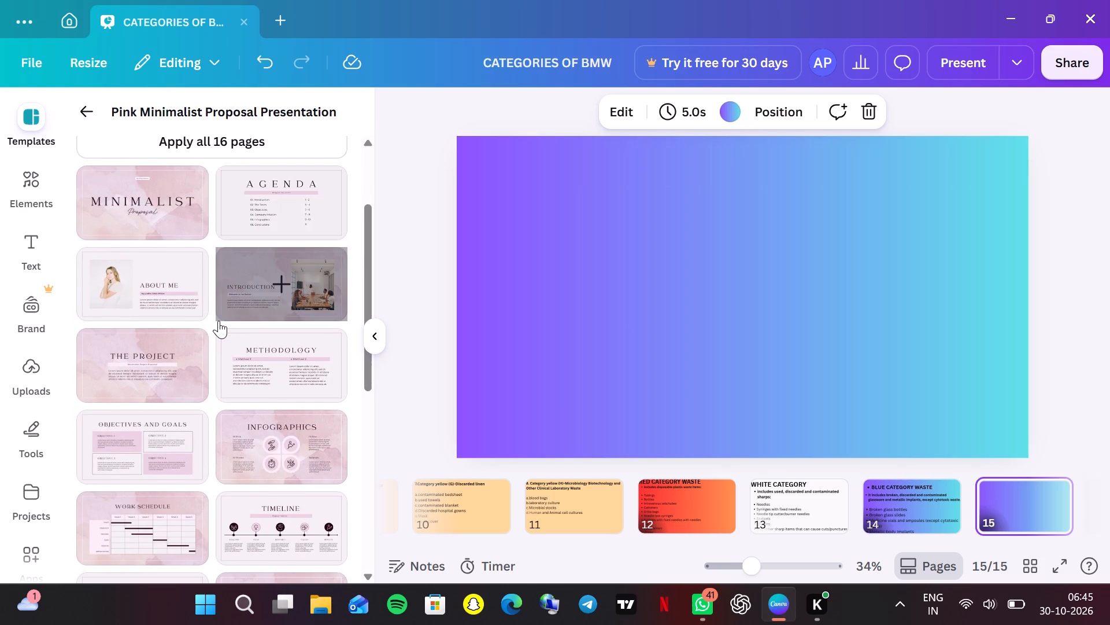
scroll(219, 321, "down", 4)
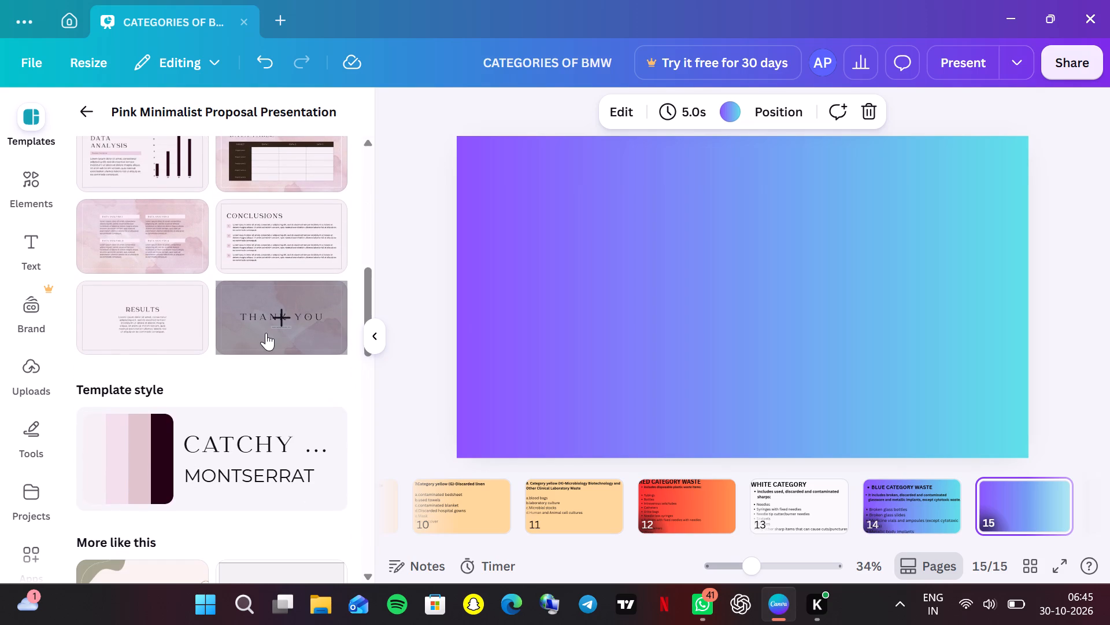
left_click(266, 333)
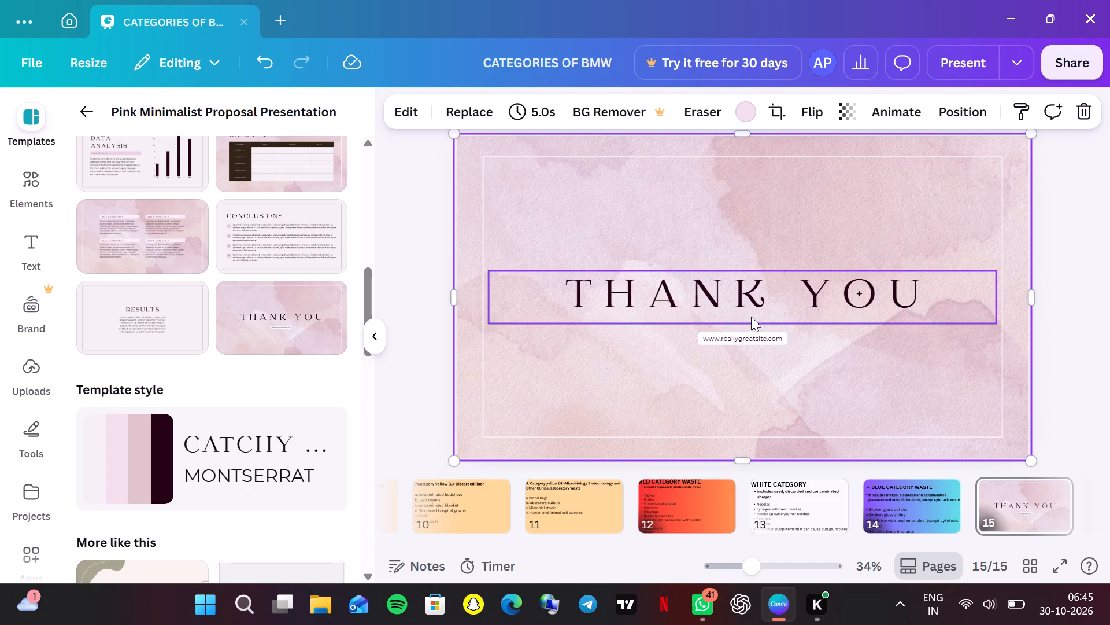
Delete the placeholder website address beneath the "THANK YOU" heading.
double_click(748, 339)
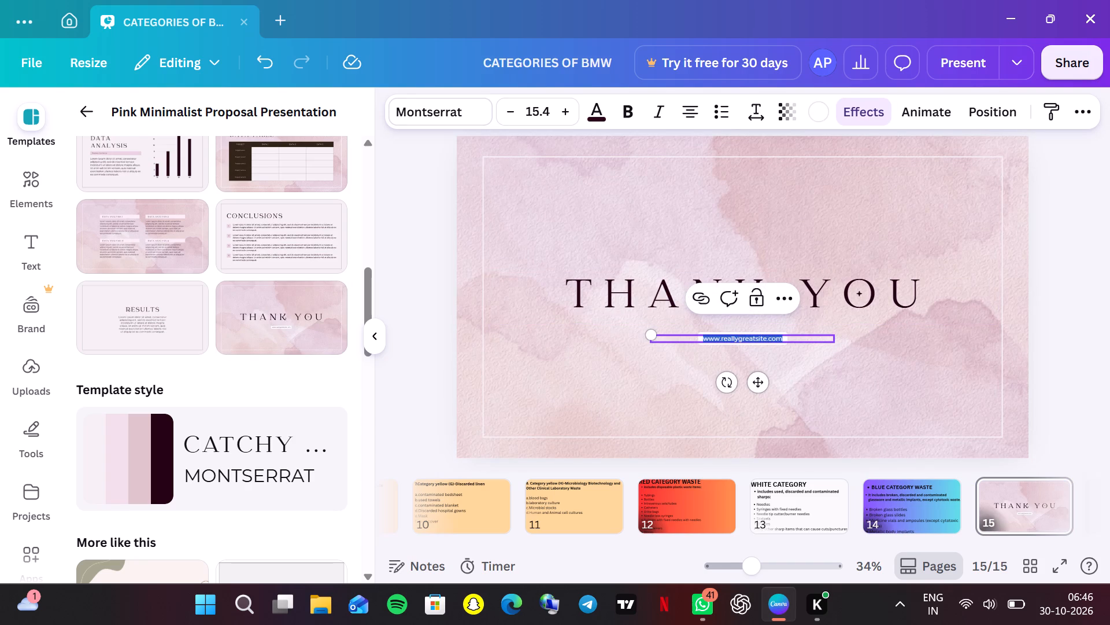
key("Delete")
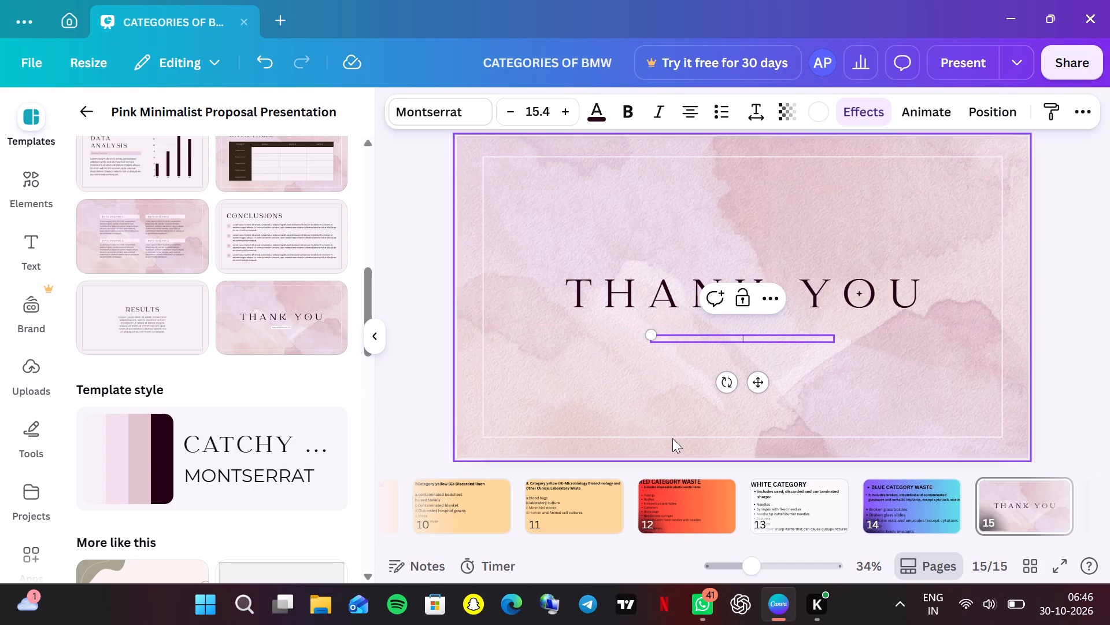
left_click(650, 403)
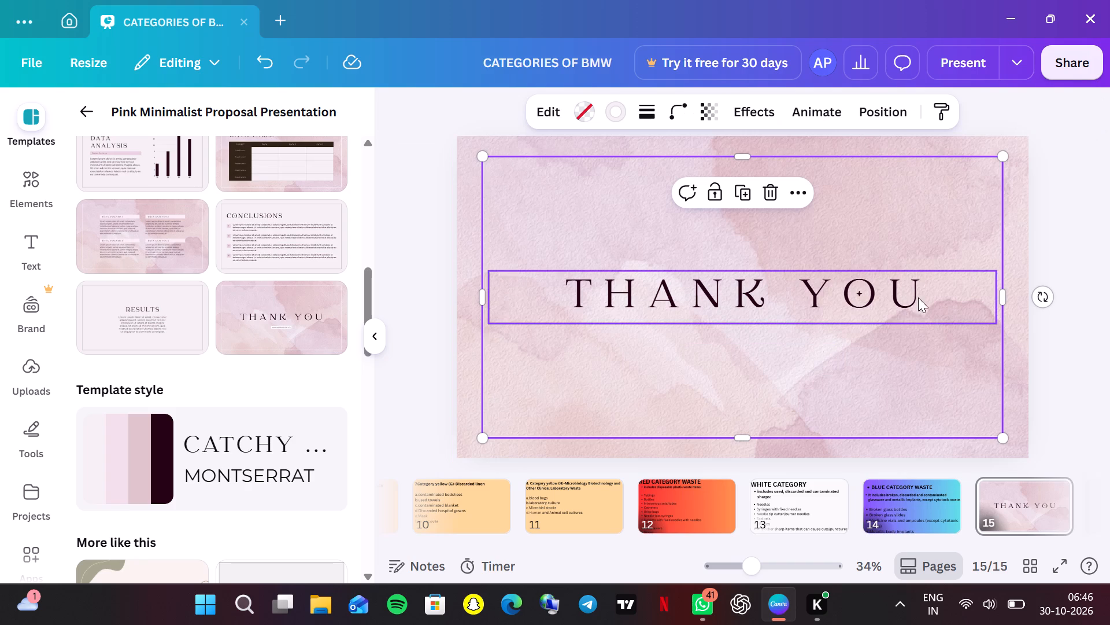
Download all pages of the presentation as a PDF and save it as "CATEGORIES OF BMW" in the Downloads folder.
left_click(1056, 71)
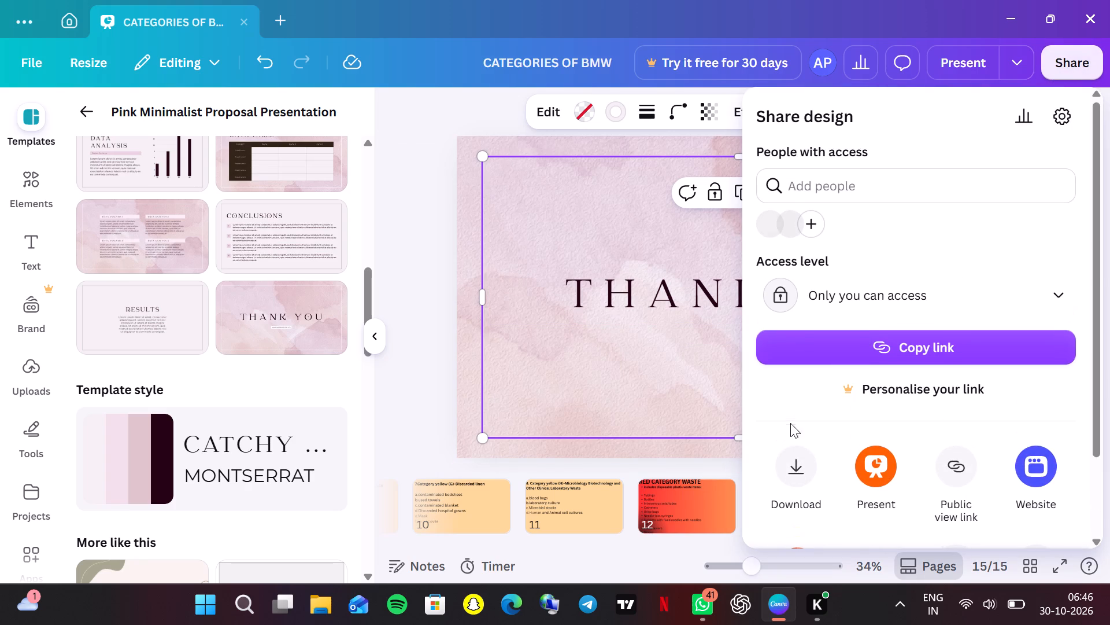
left_click(791, 443)
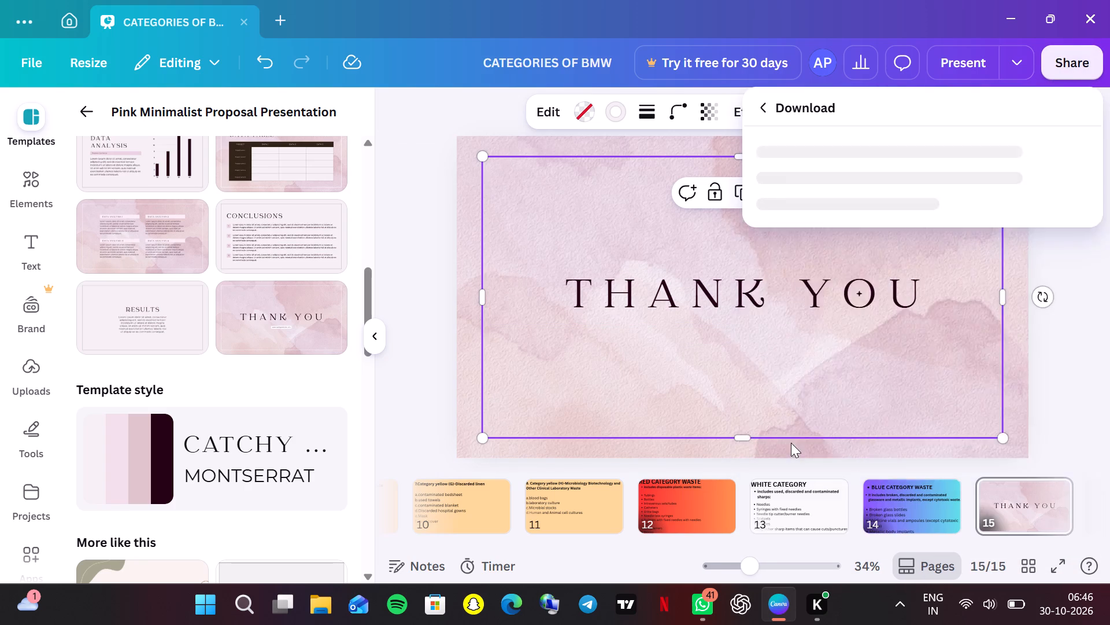
left_click_drag(791, 443, 830, 459)
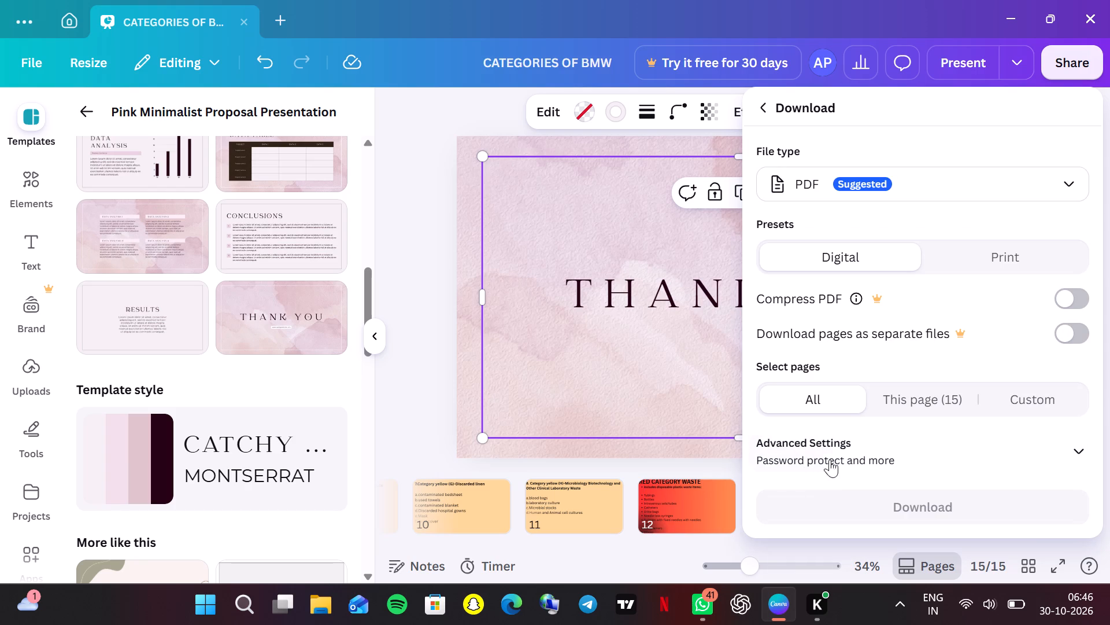
left_click_drag(830, 459, 865, 503)
left_click(865, 503)
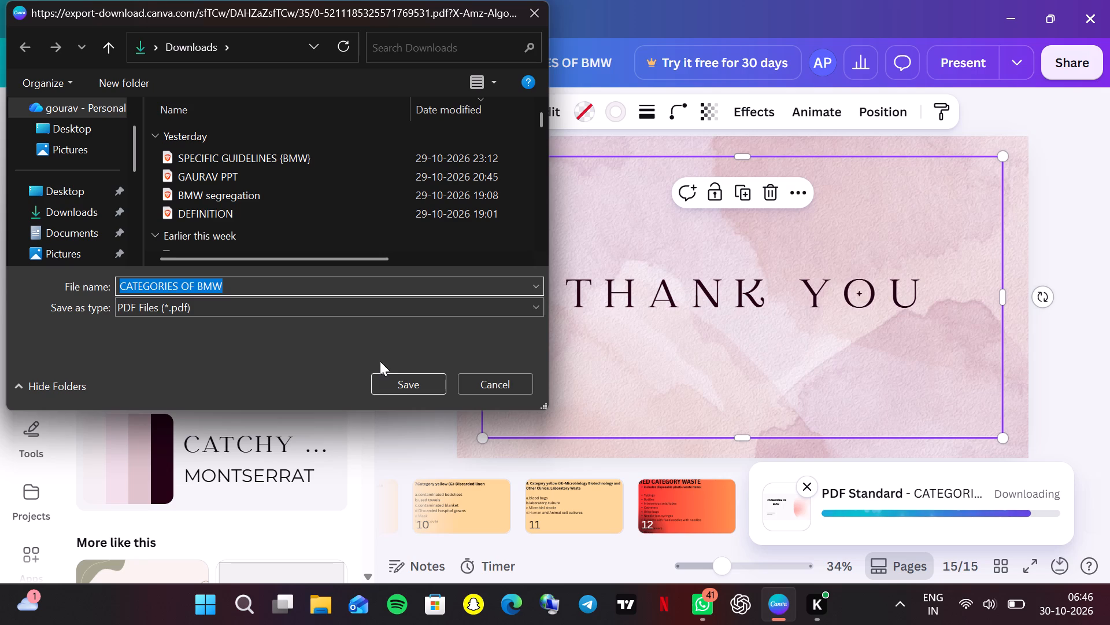
left_click(389, 380)
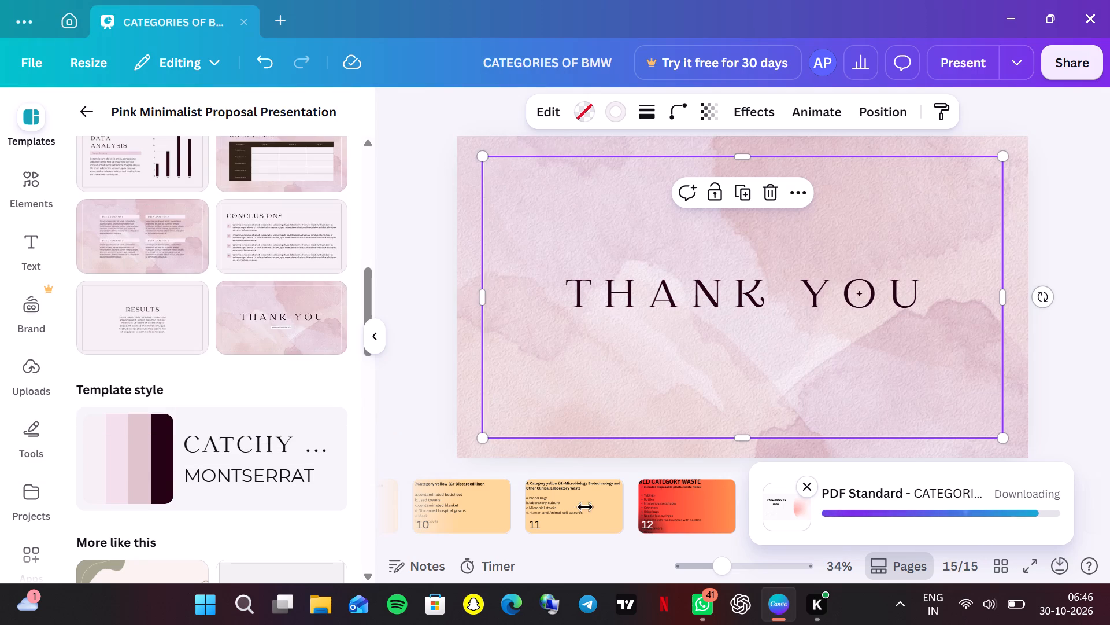